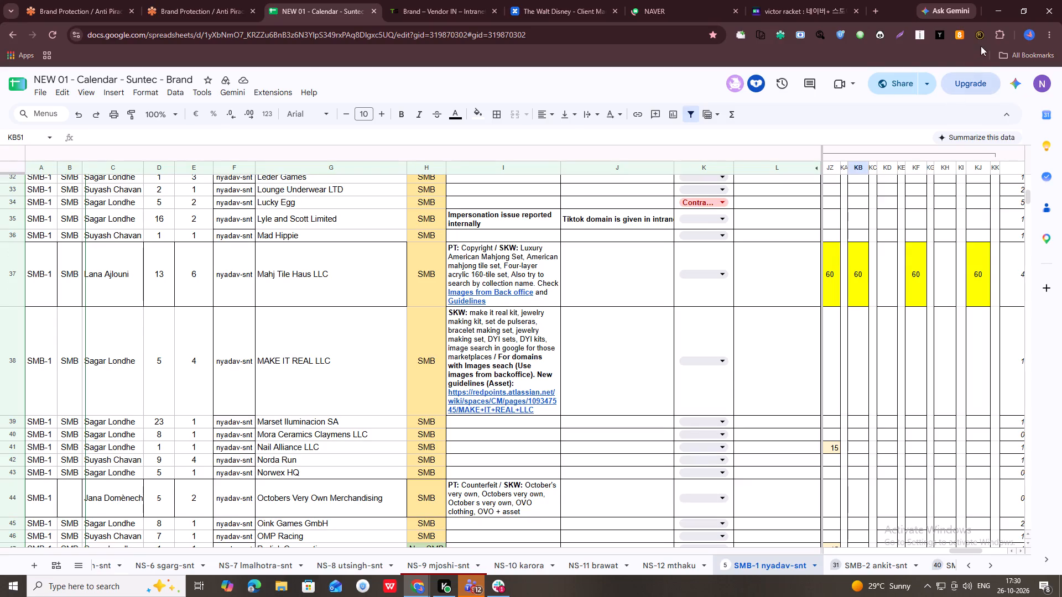
Open a window in the other browser profile and search Google for omp steering wheel "taobao" 1000.
left_click(1025, 35)
left_click(955, 350)
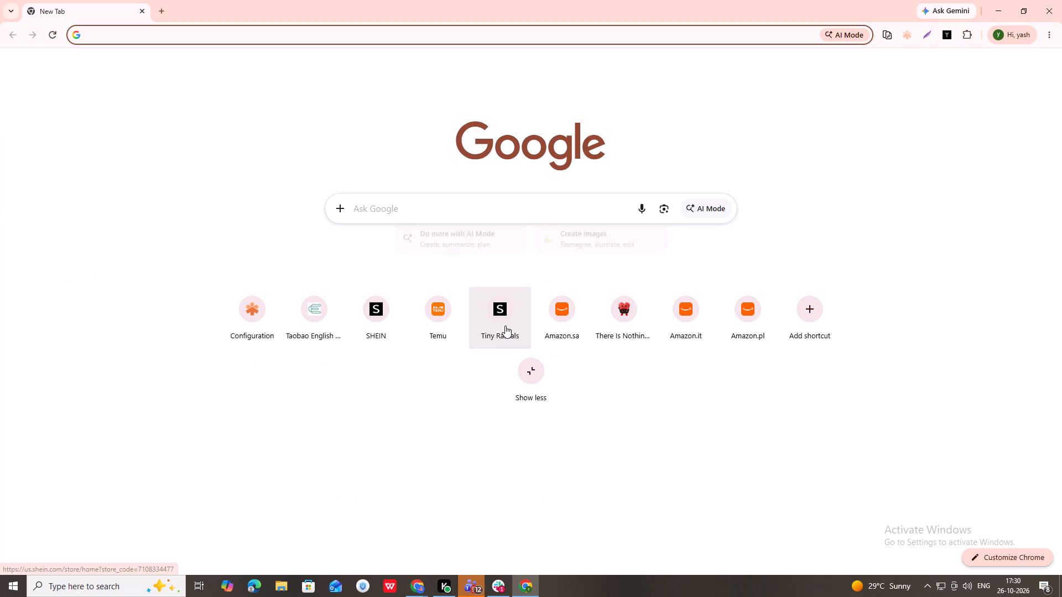
type("omp")
key("space")
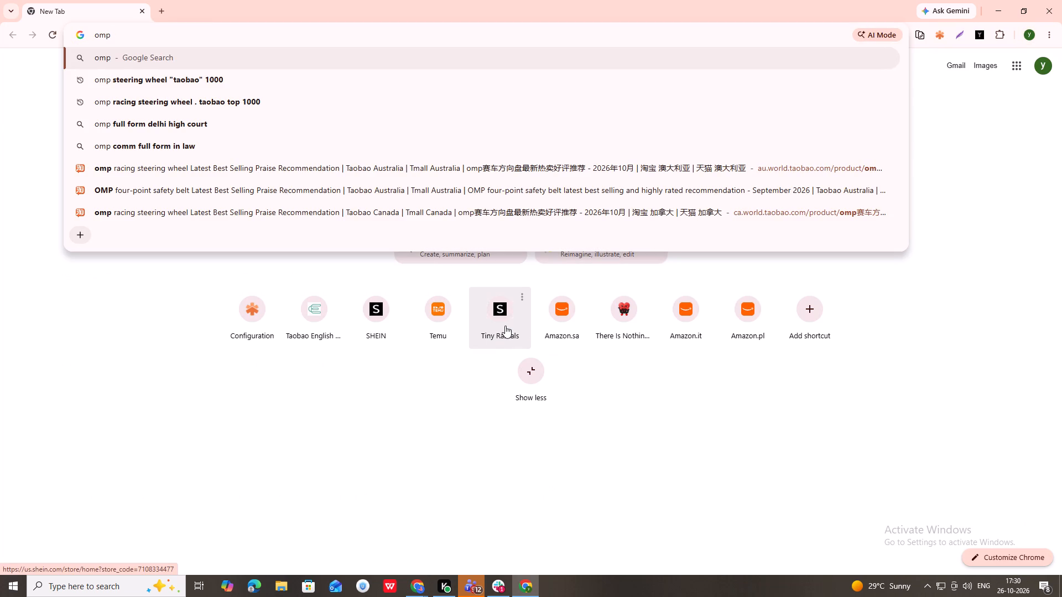
key("Down")
key("Return")
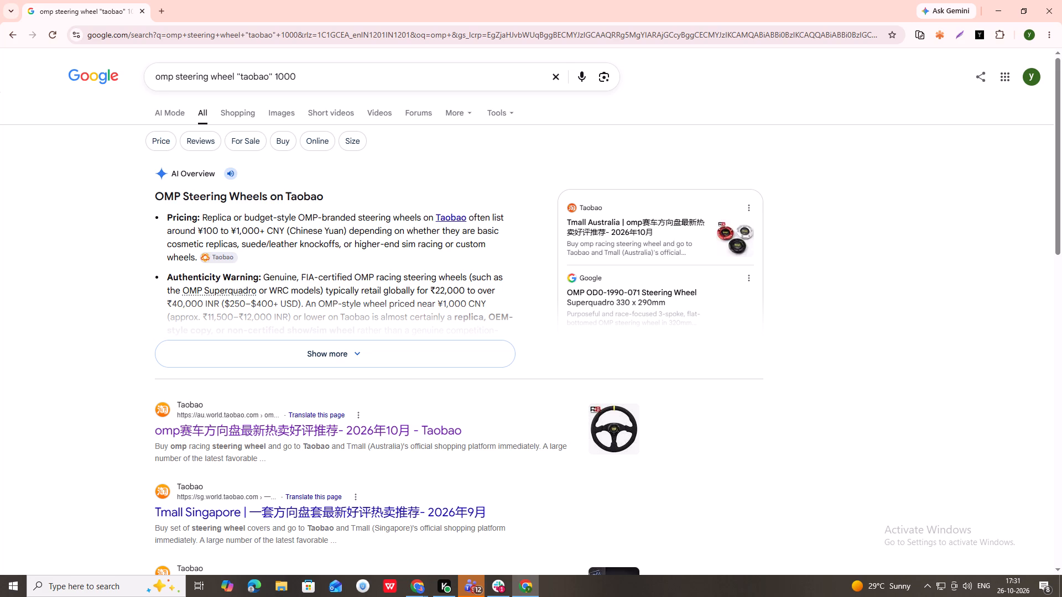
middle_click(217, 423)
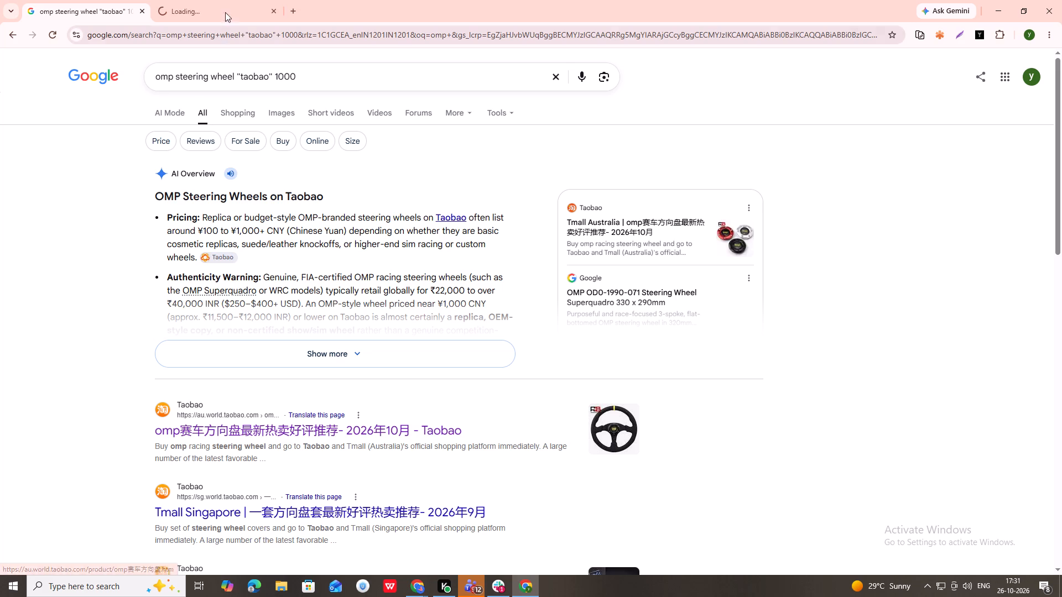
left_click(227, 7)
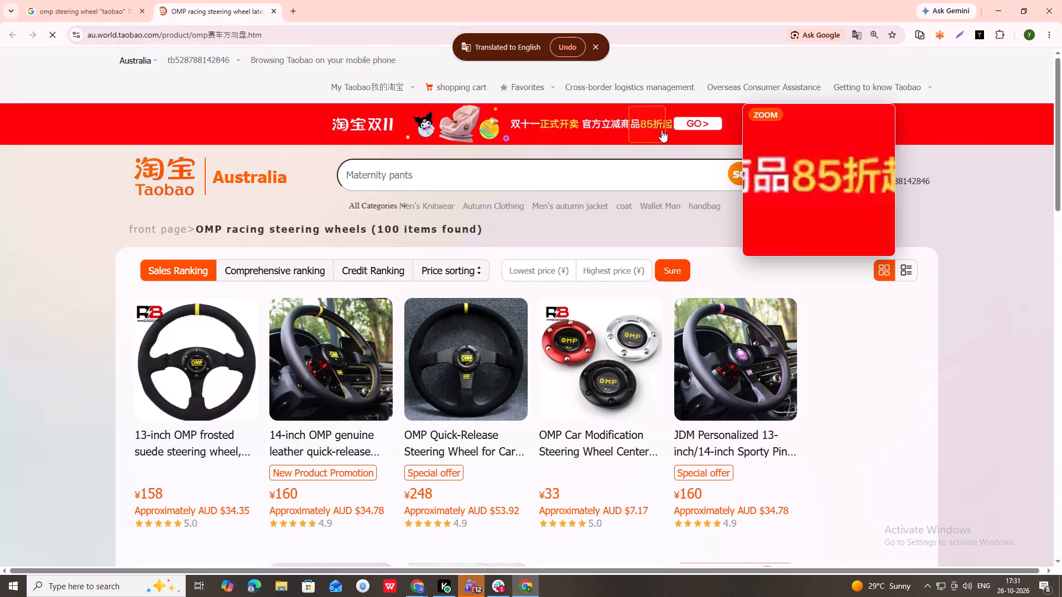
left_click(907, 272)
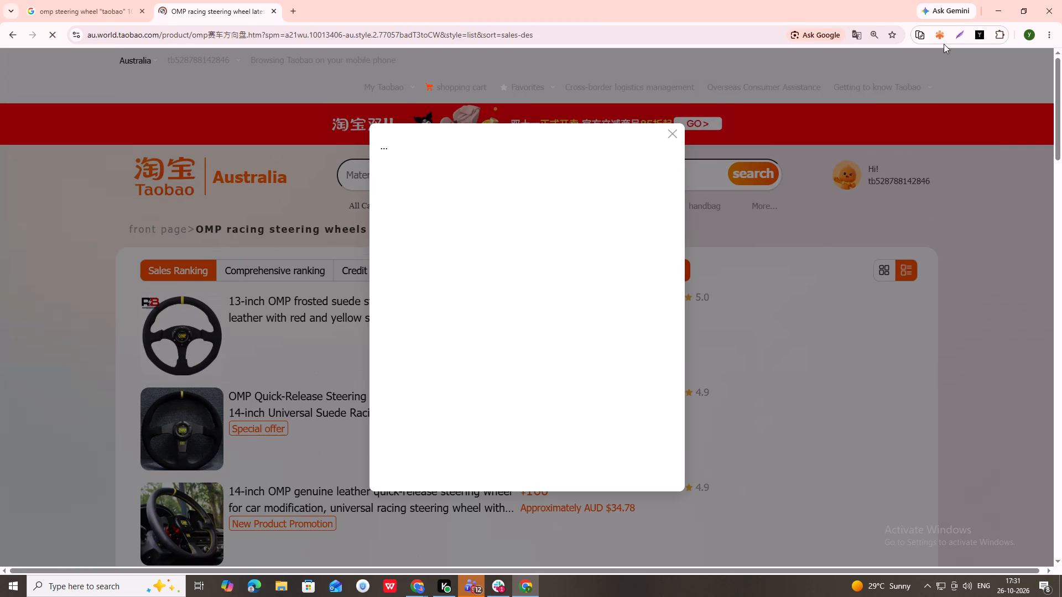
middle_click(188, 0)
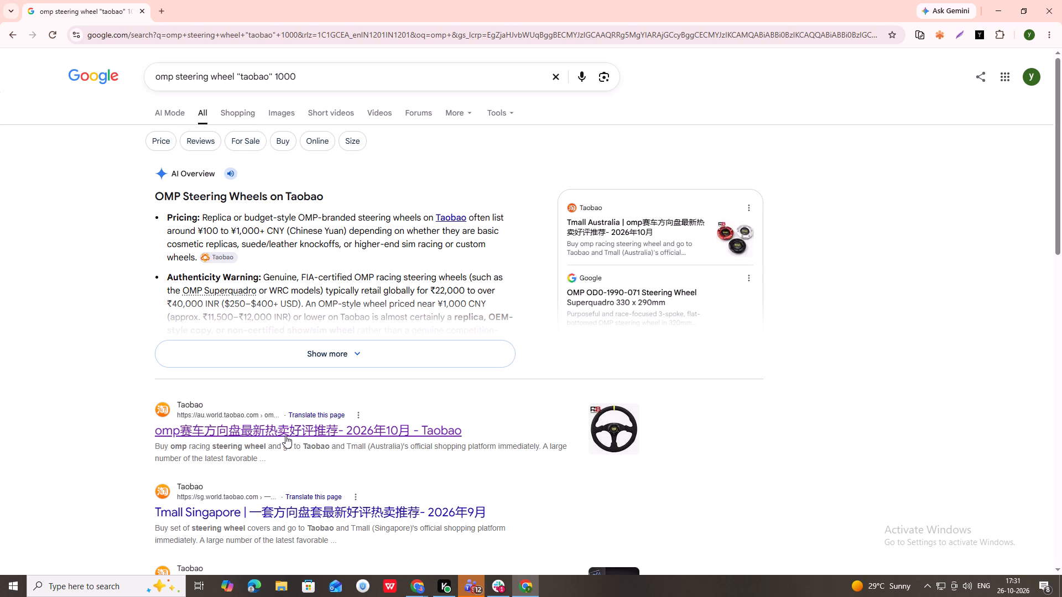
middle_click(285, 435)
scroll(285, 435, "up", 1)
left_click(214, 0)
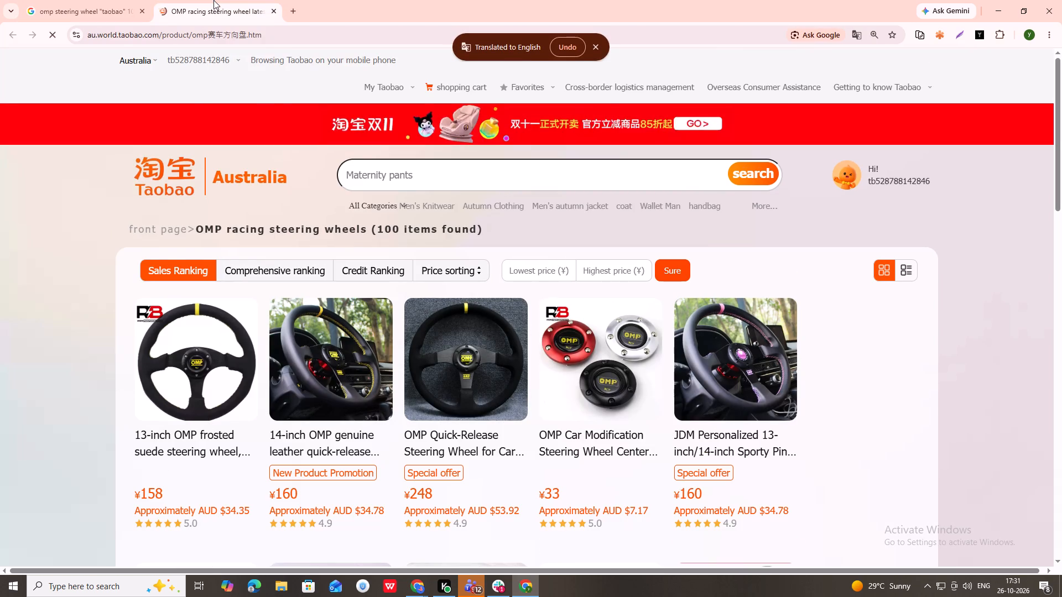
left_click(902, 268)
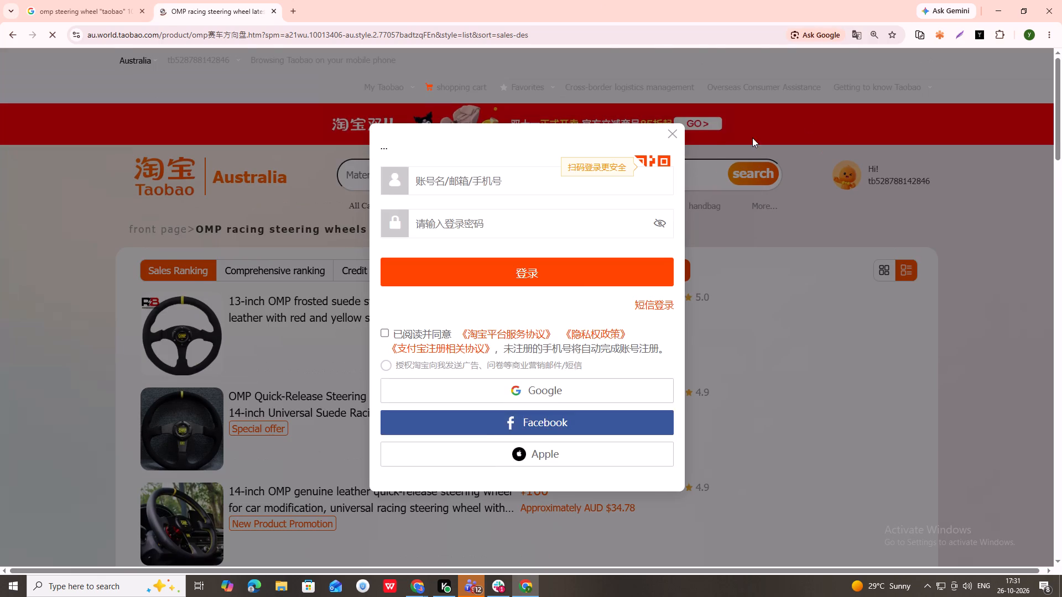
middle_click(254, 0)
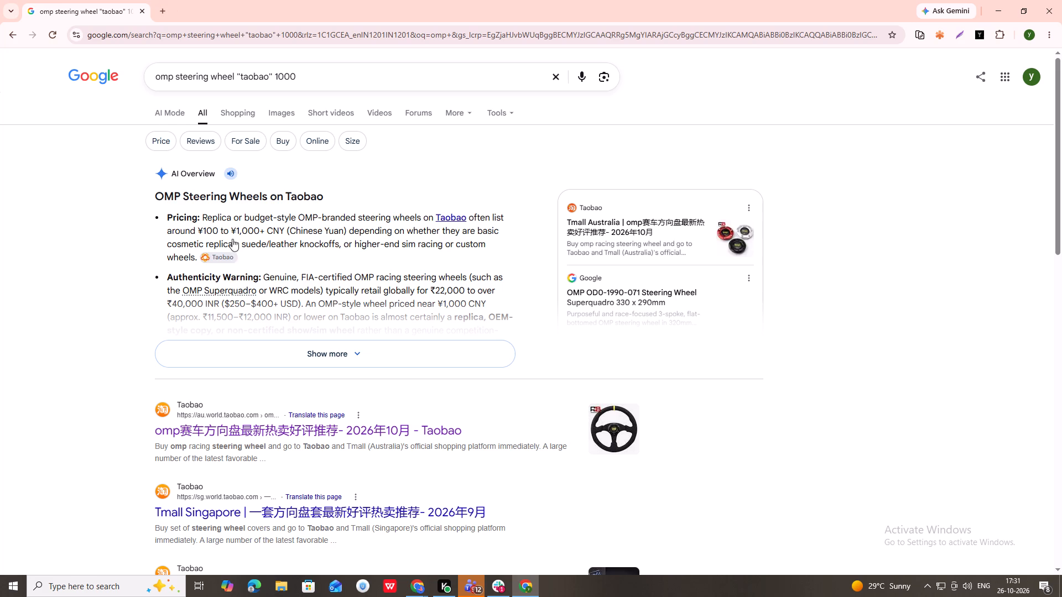
Open the Taobao Australia search result for OMP racing steering wheels and show its products in list layout.
middle_click(230, 424)
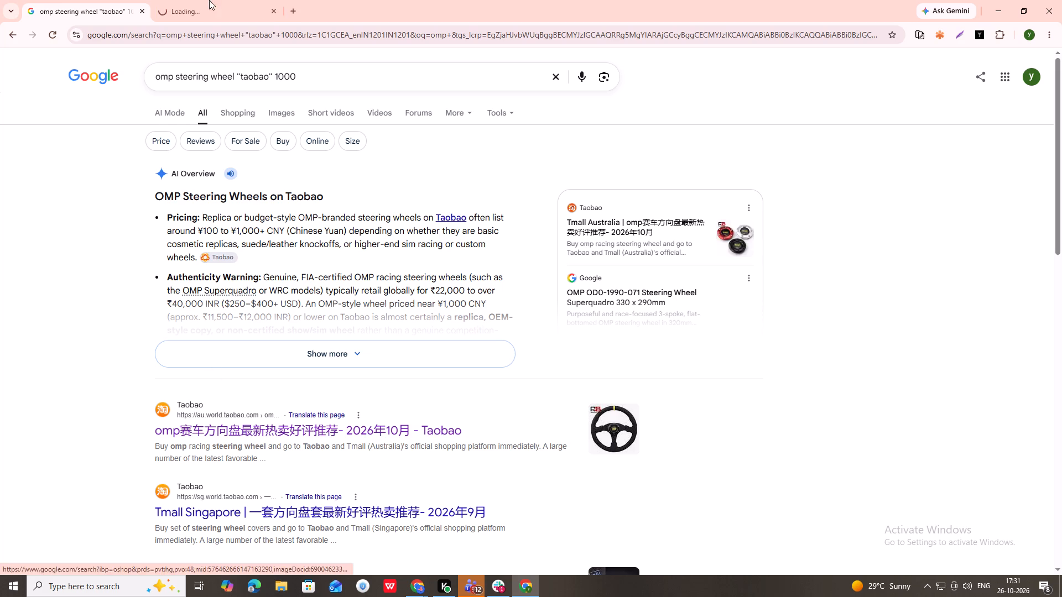
left_click(219, 0)
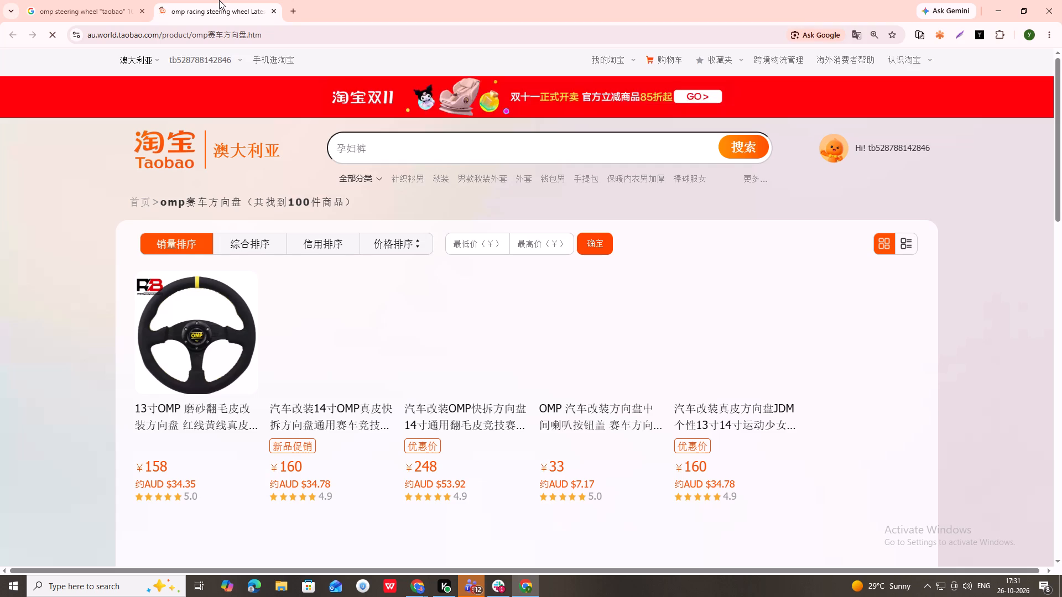
left_click(901, 269)
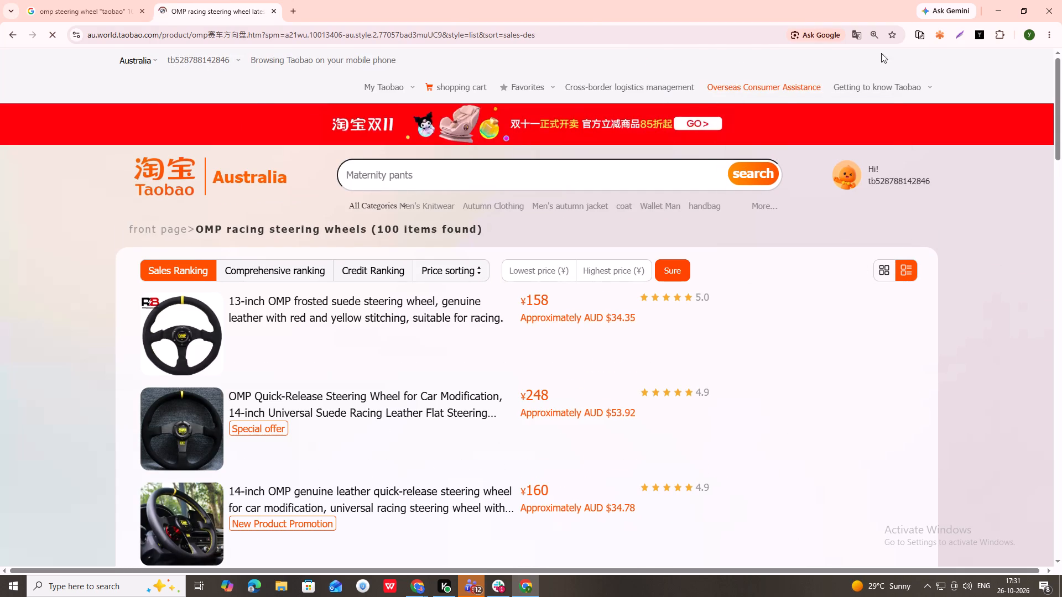
Launch the RedPoints IPR Plugin and set the customer to OMP Racing and the contract to IPR OMP Racing.
left_click(945, 45)
left_click(942, 35)
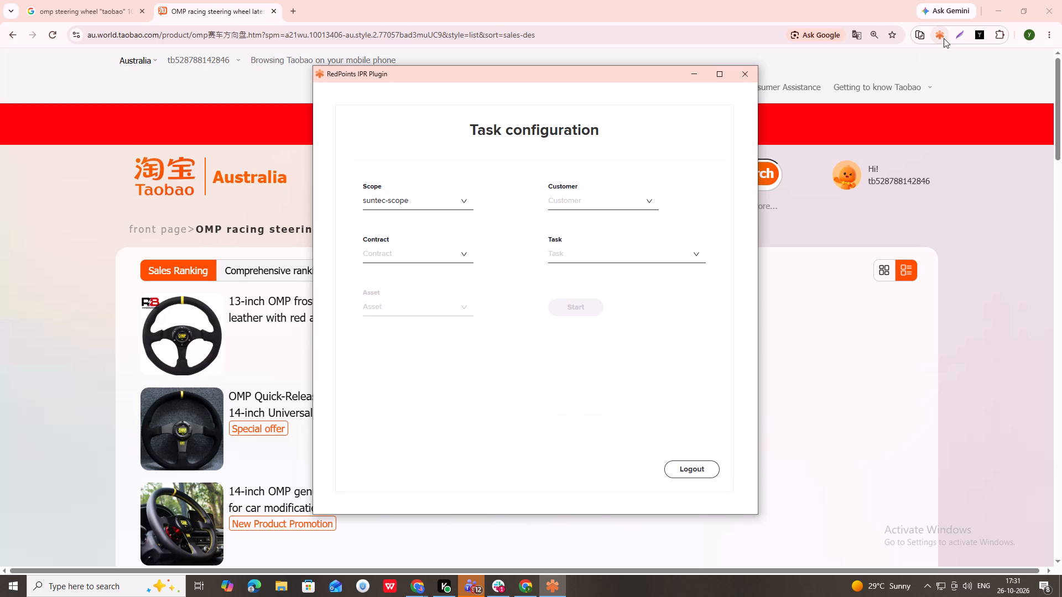
left_click(641, 183)
left_click(637, 196)
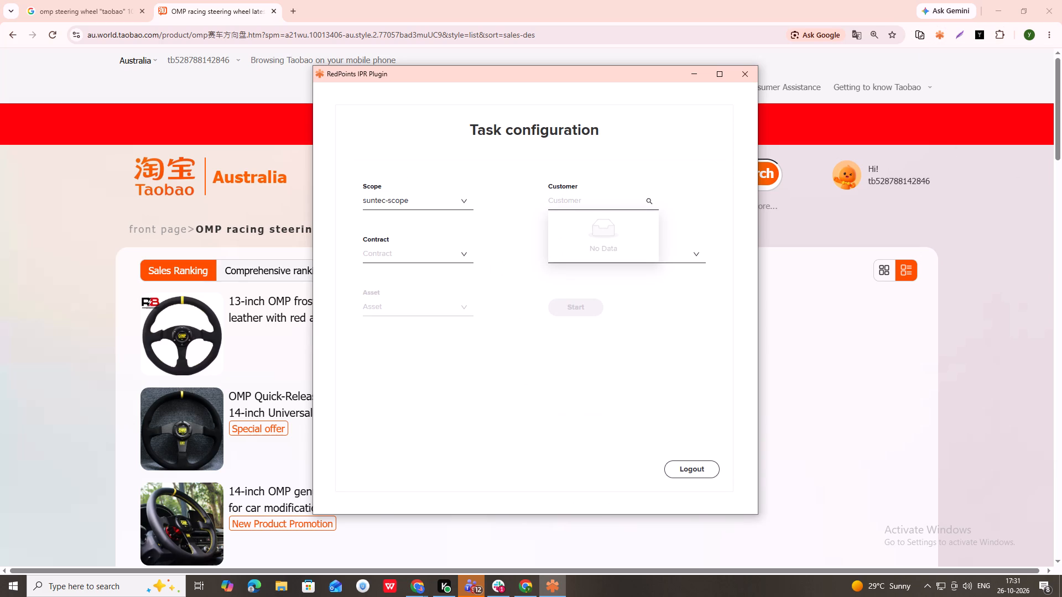
type("Omp")
key("space")
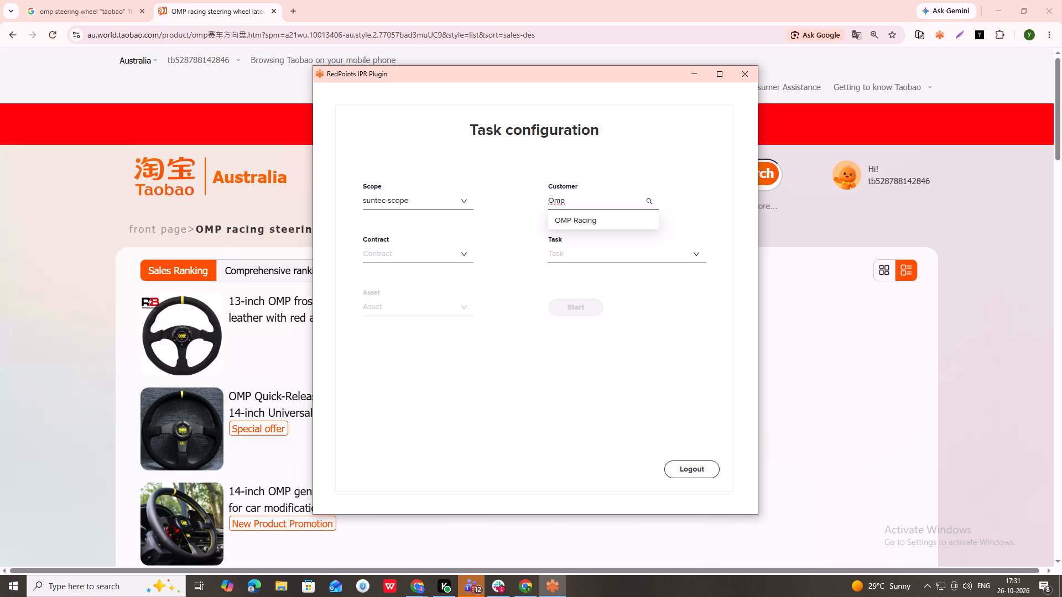
left_click(598, 227)
left_click(437, 254)
left_click(432, 271)
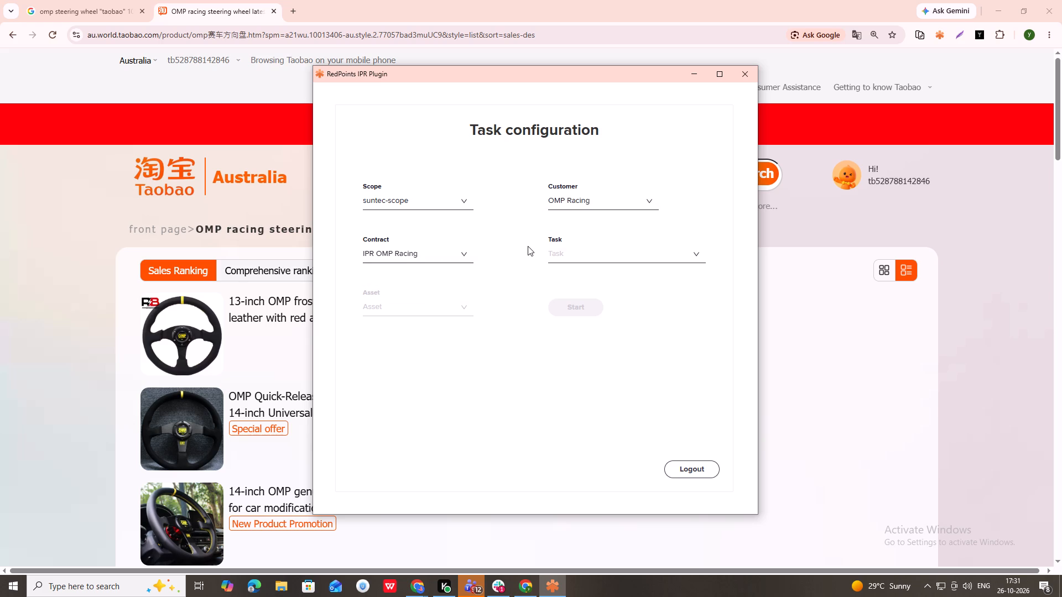
Set the task to Detection and the asset to Steering Wheels, and start the configured plugin task.
left_click(543, 252)
left_click(600, 260)
left_click(584, 297)
left_click(433, 298)
scroll(437, 343, "down", 5)
left_click(430, 410)
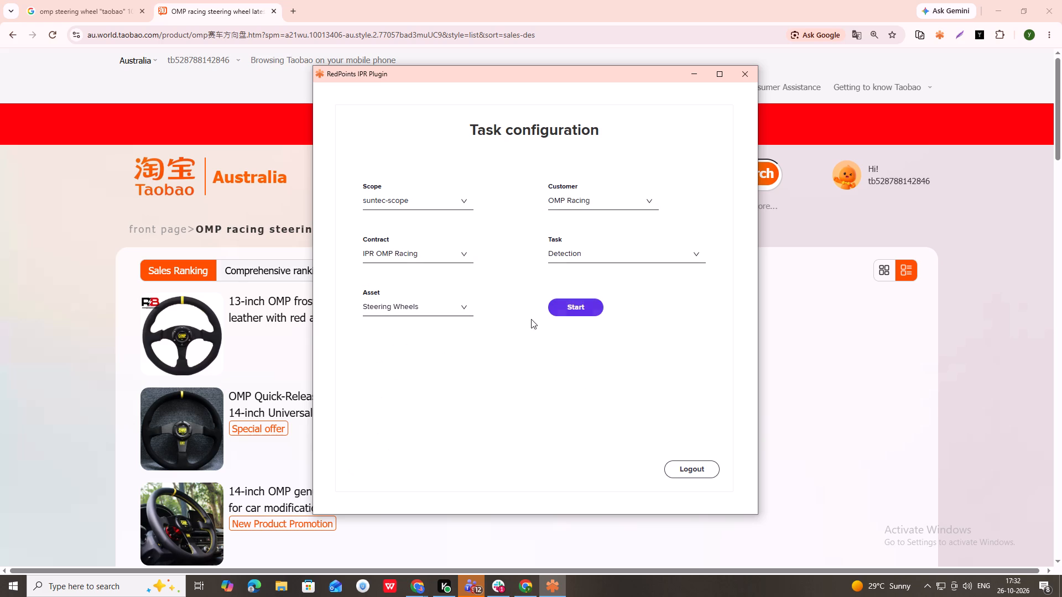
left_click(577, 306)
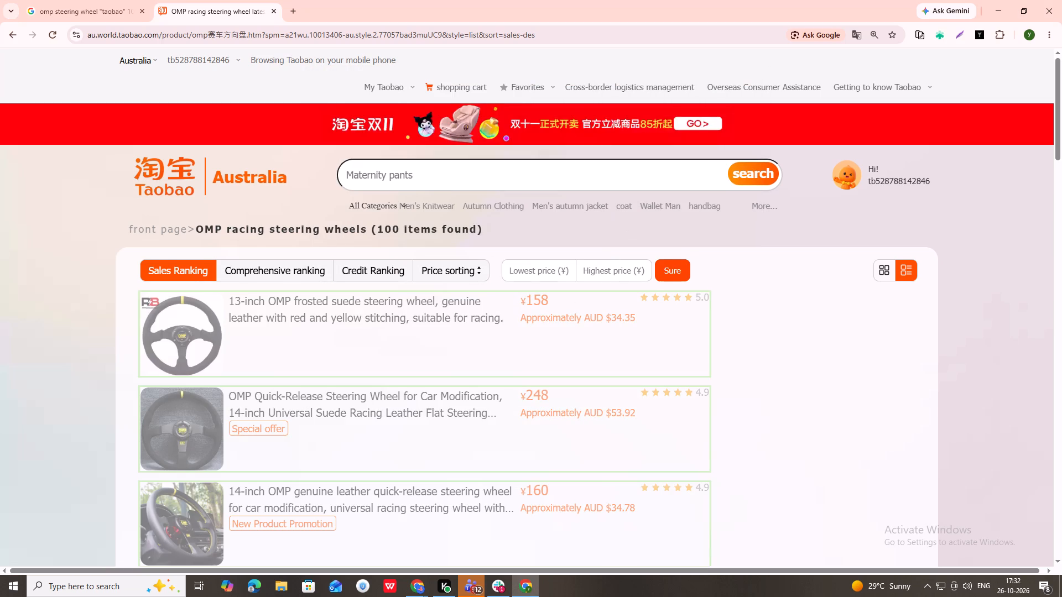
Examine the OMP racing steering wheel listings on Taobao, checking the titles and images of items the plugin has not highlighted.
scroll(535, 221, "down", 12)
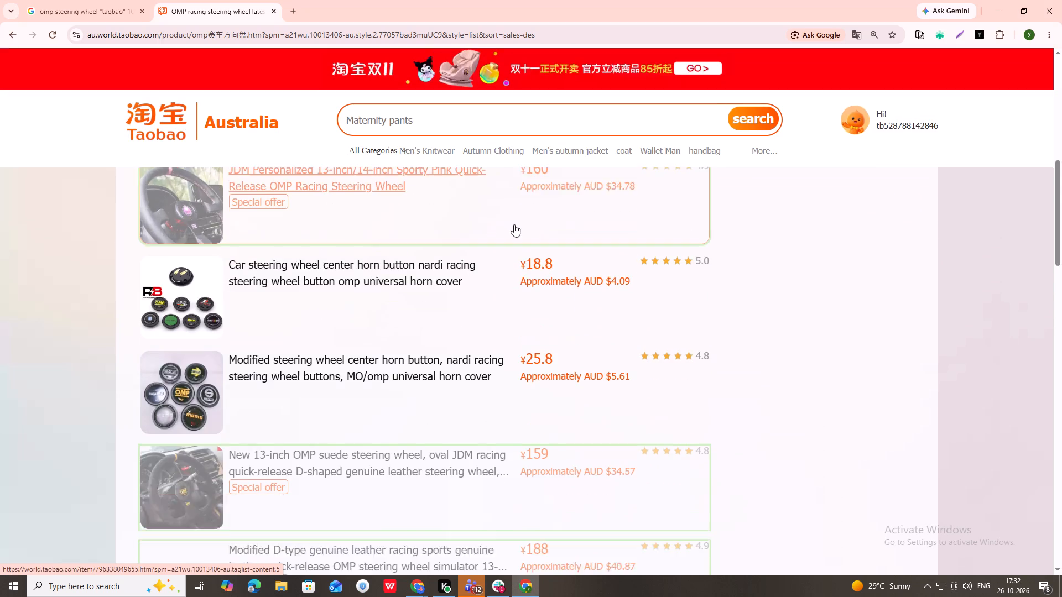
scroll(491, 240, "down", 8)
scroll(334, 260, "down", 3)
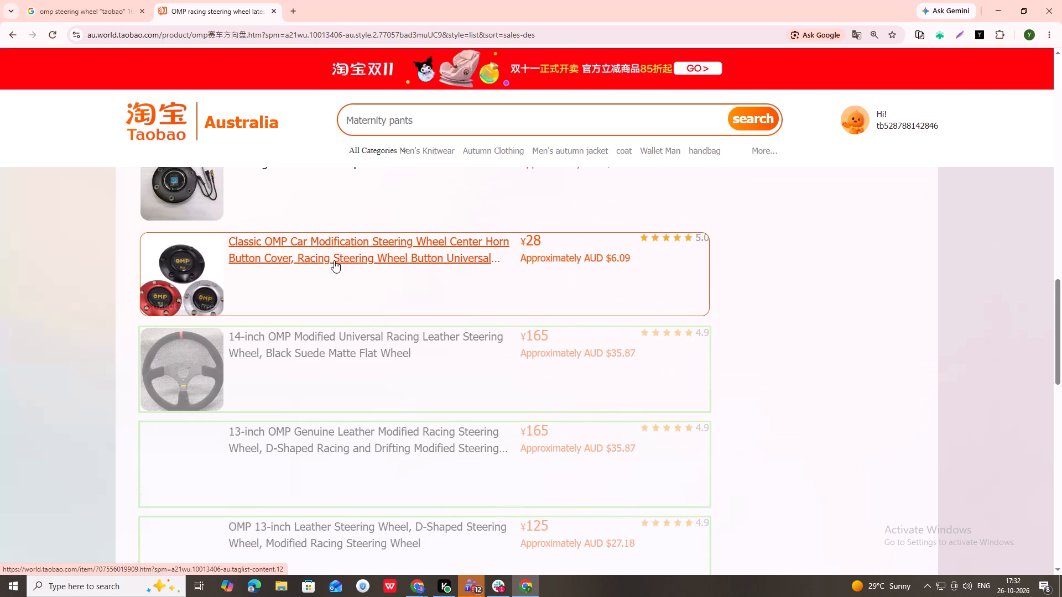
scroll(334, 260, "down", 11)
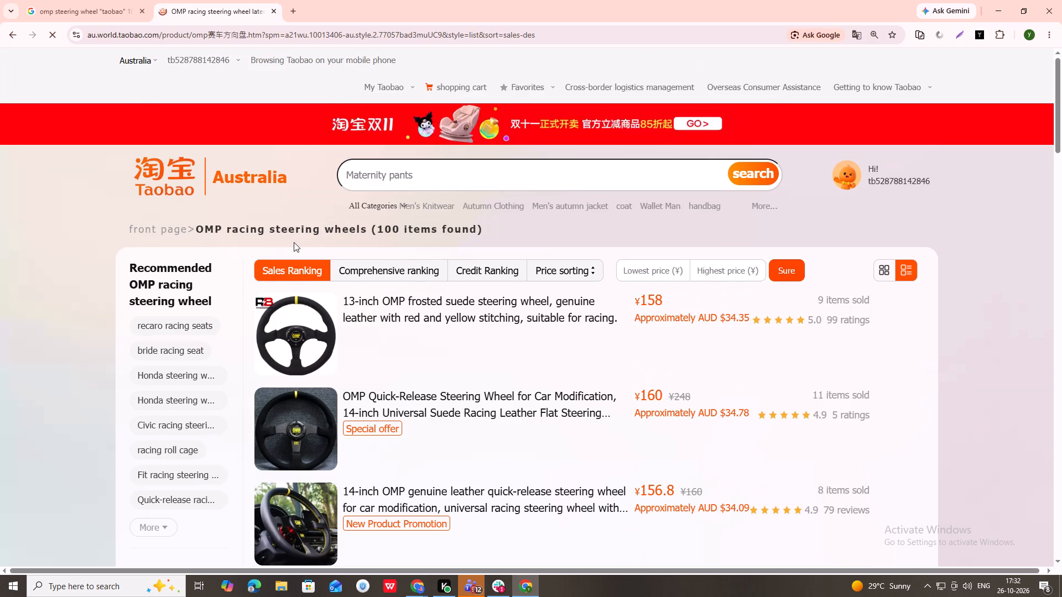
scroll(435, 408, "down", 3)
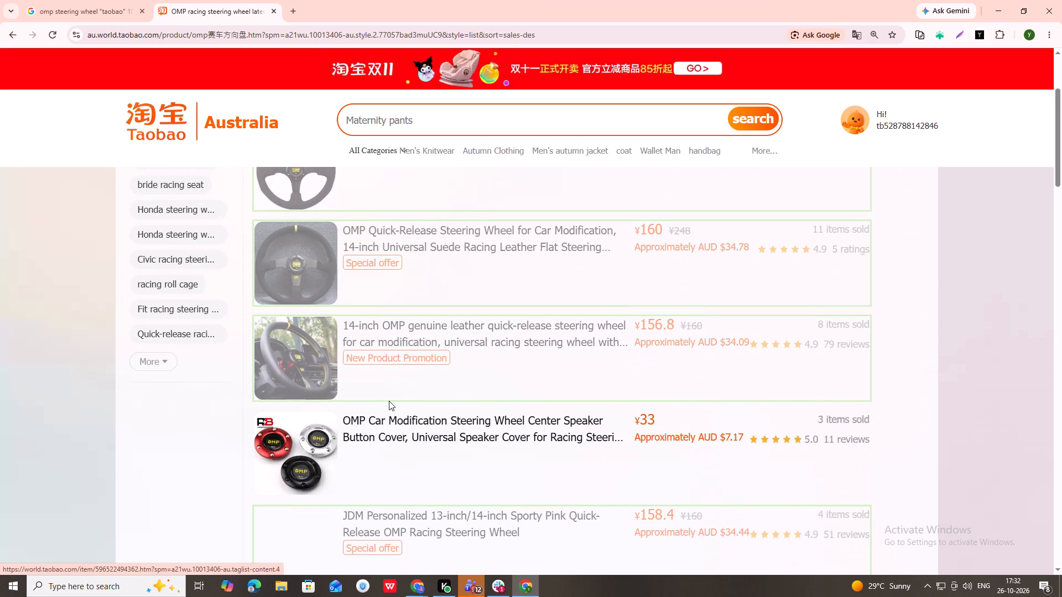
scroll(389, 401, "down", 16)
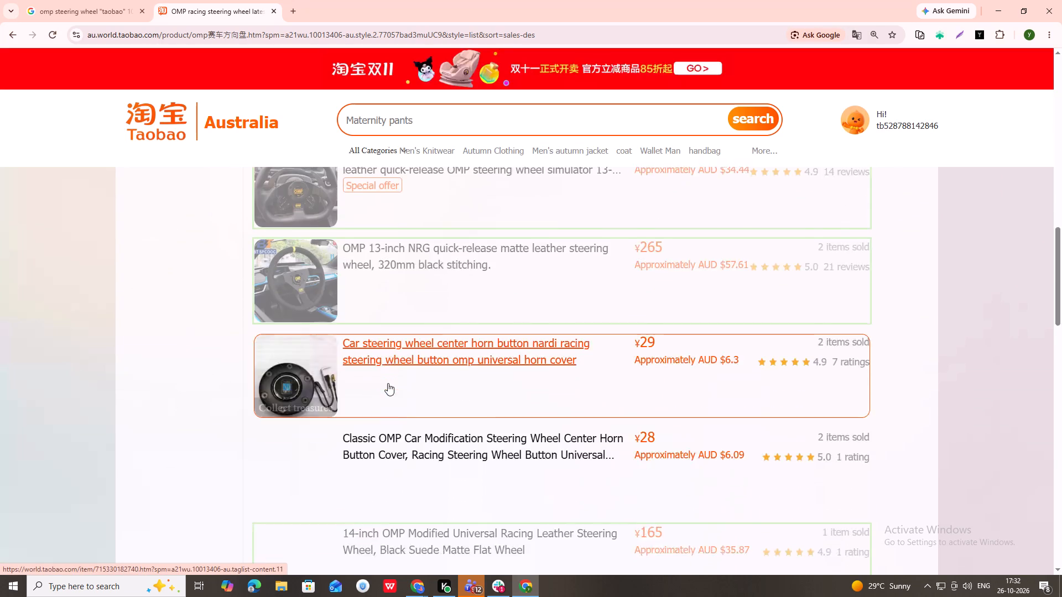
scroll(385, 373, "down", 11)
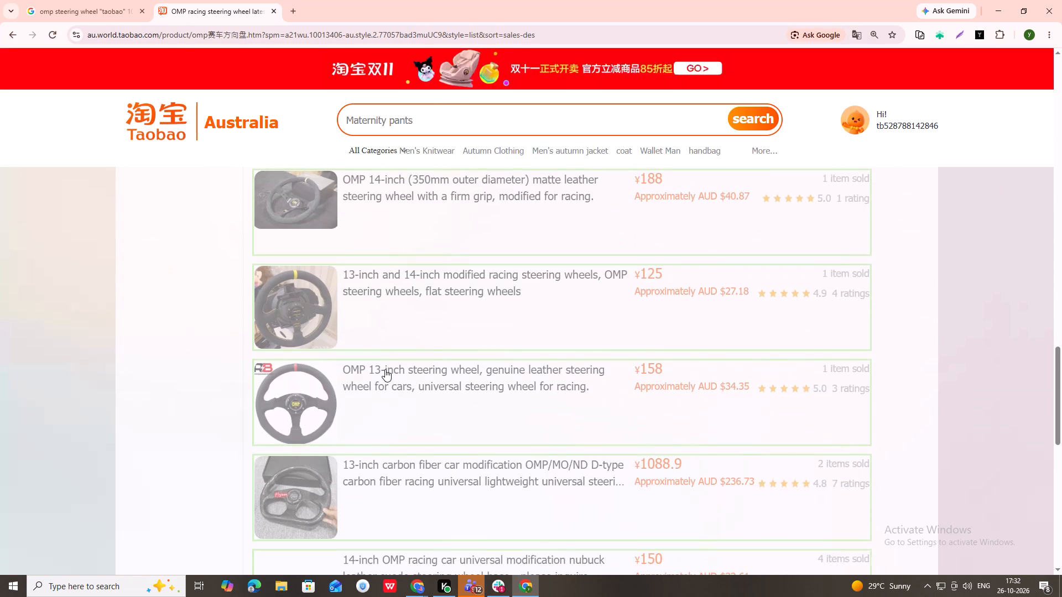
scroll(385, 369, "down", 4)
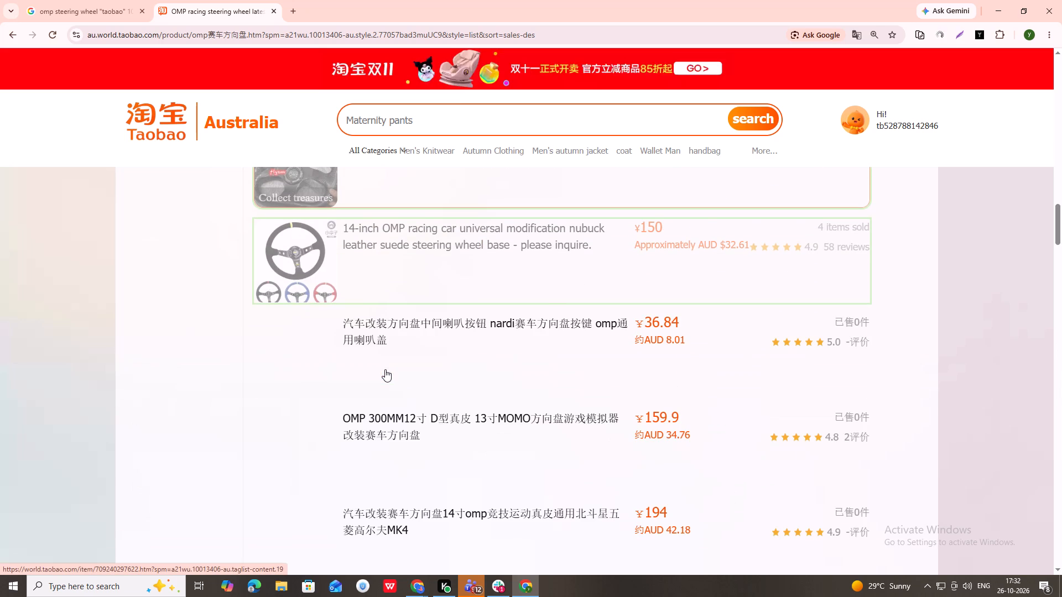
scroll(392, 389, "down", 1)
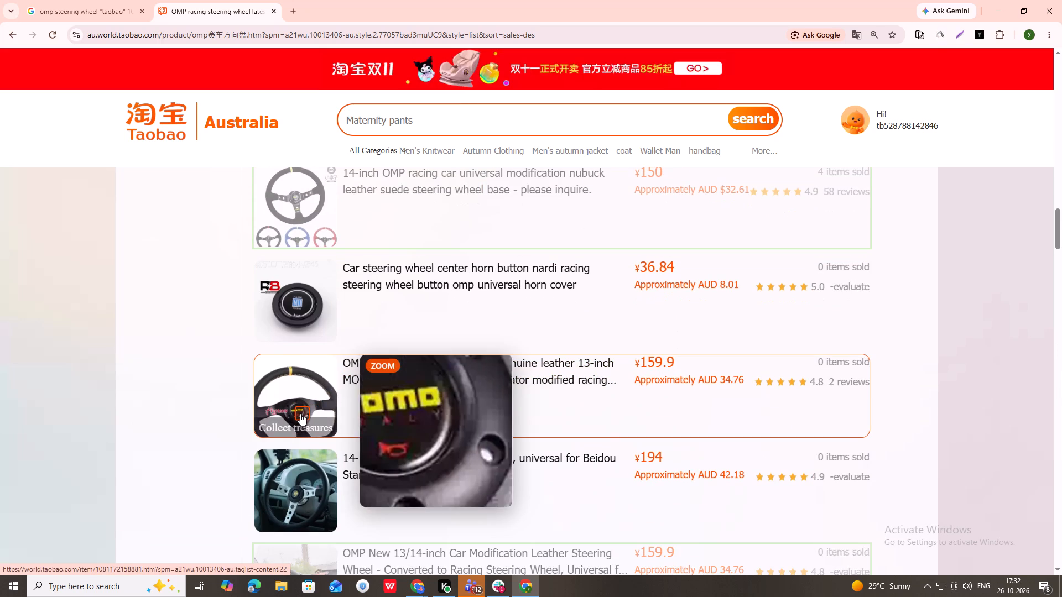
scroll(300, 413, "down", 1)
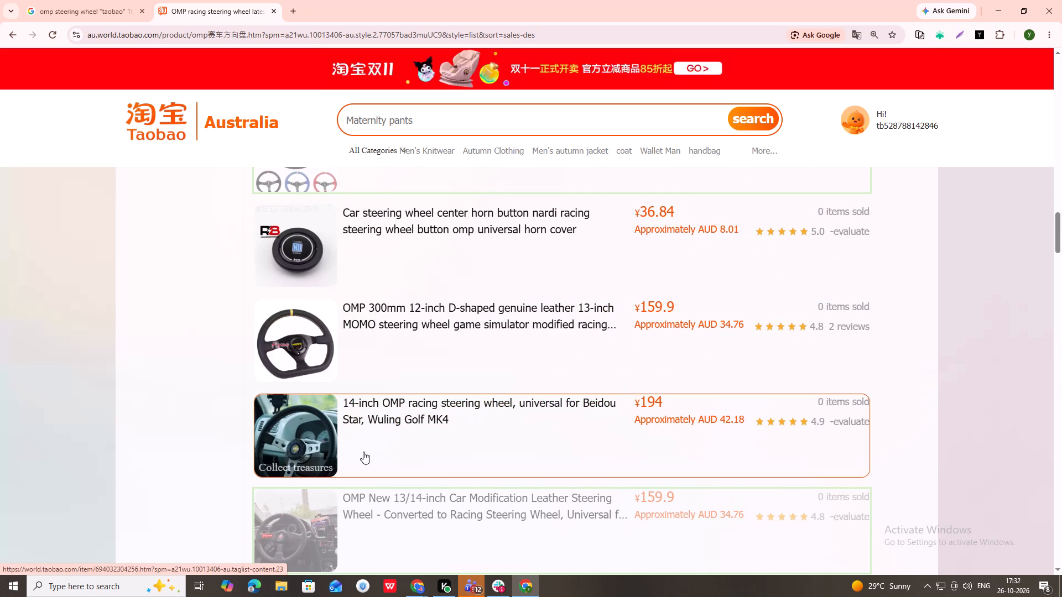
scroll(363, 452, "down", 9)
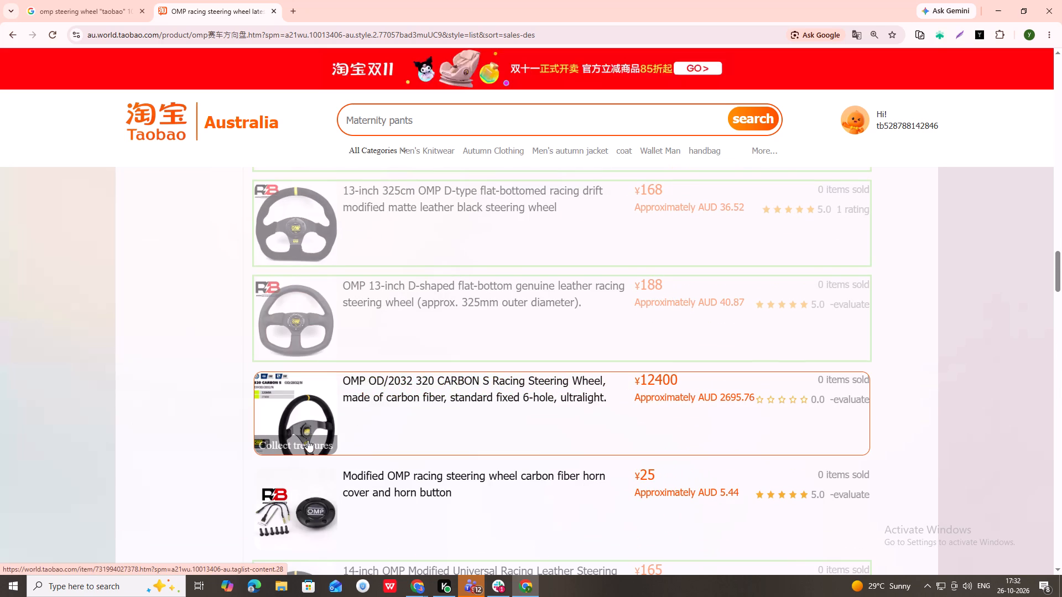
scroll(306, 430, "down", 3)
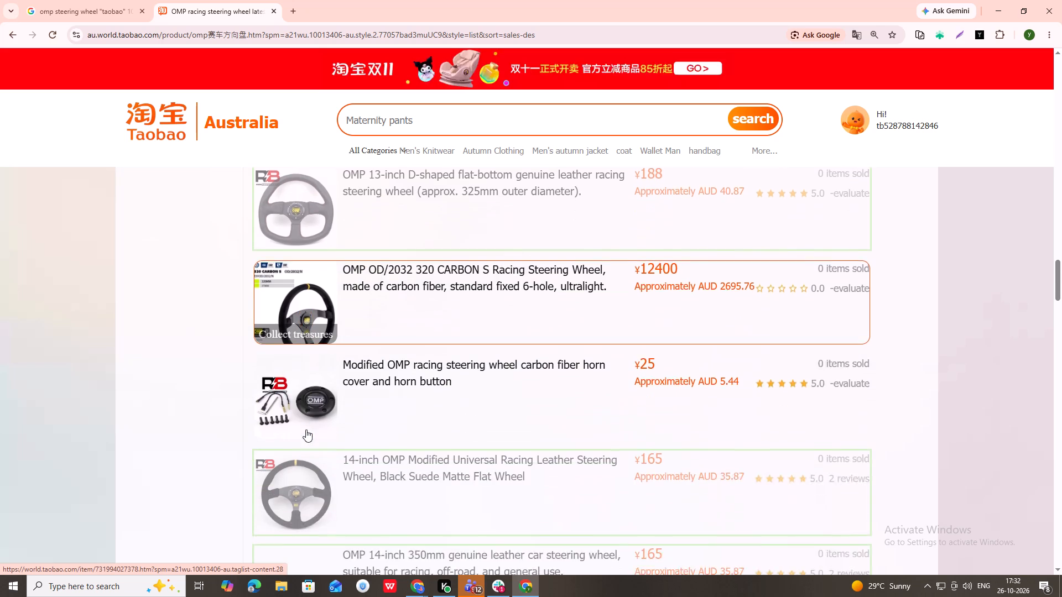
scroll(306, 430, "down", 5)
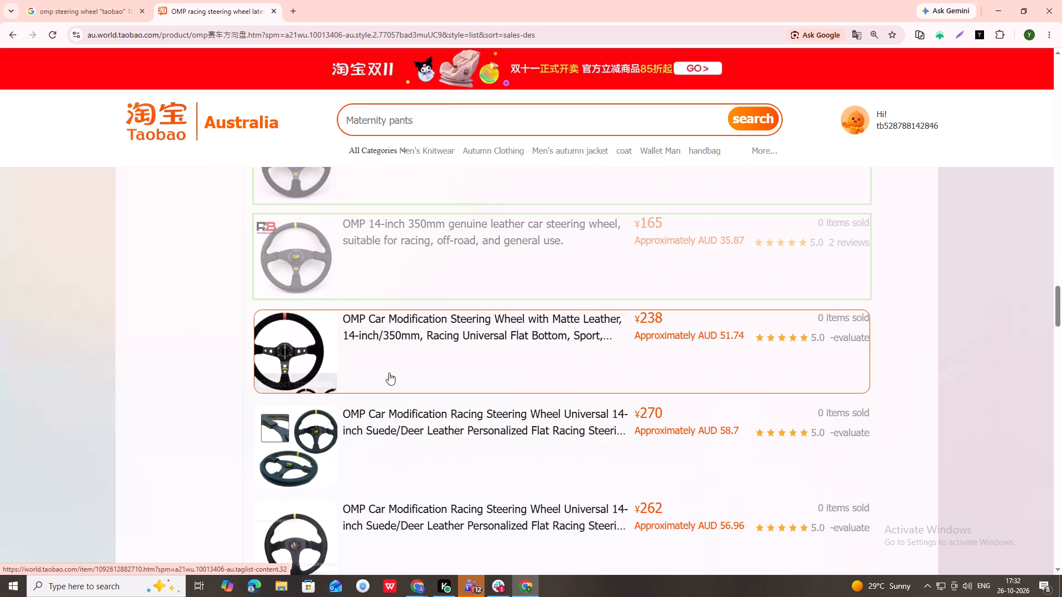
View the product image of the ¥238 OMP matte leather 14-inch/350mm steering wheel listing in a separate tab.
right_click(283, 338)
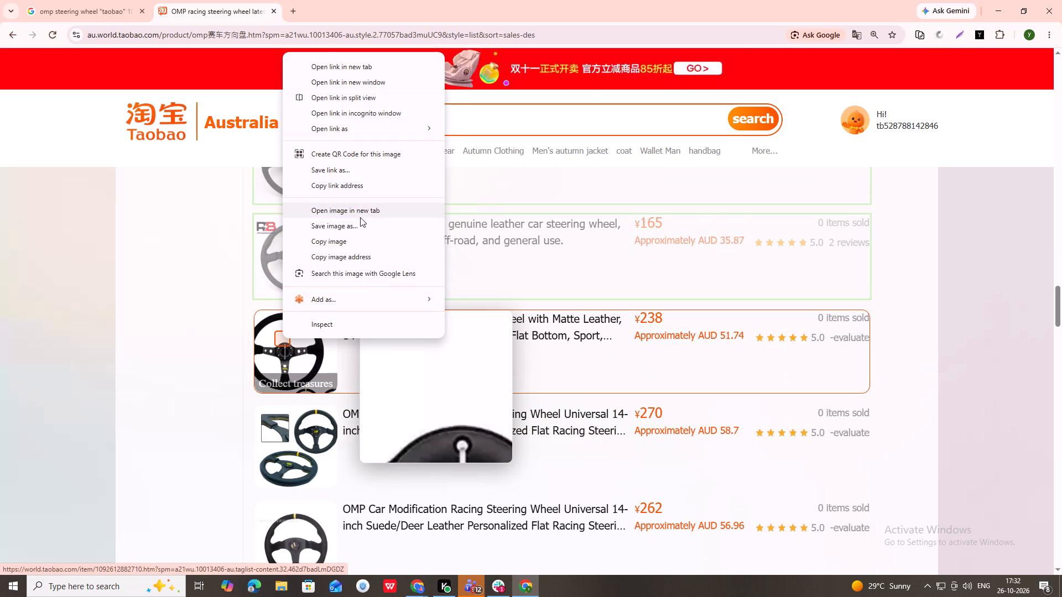
left_click(360, 217)
left_click(400, 0)
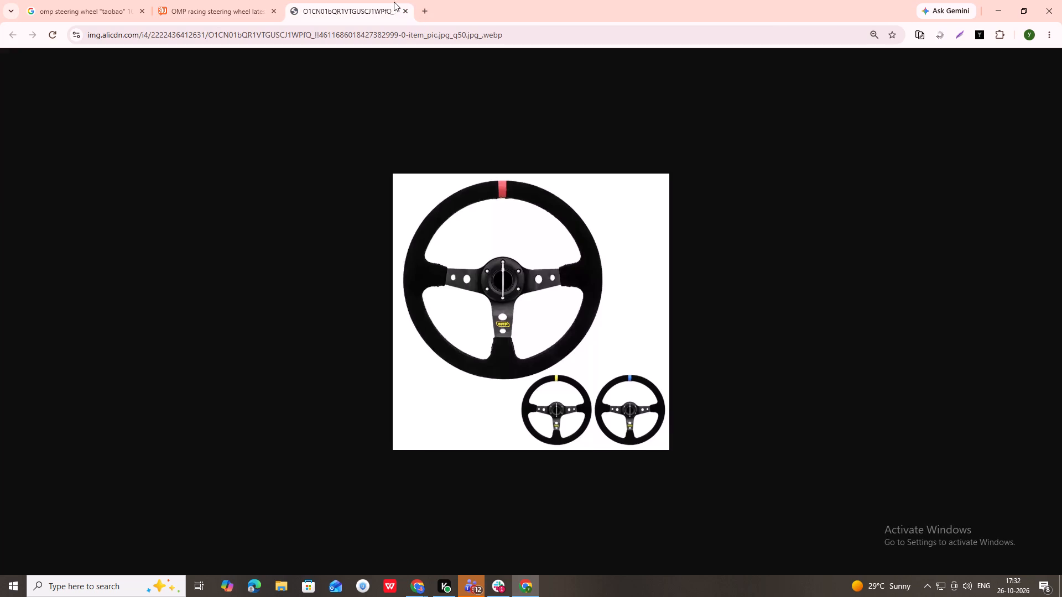
Copy the link of the ¥238 OMP matte leather steering wheel listing into Links row 220844 of the Manual Detection Records spreadsheet.
middle_click(395, 0)
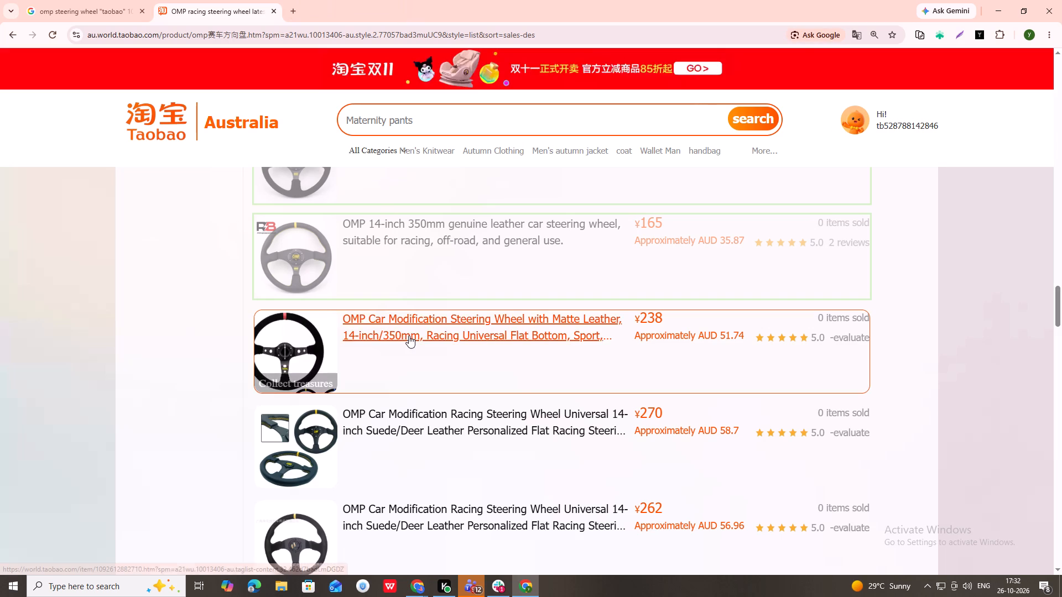
right_click(413, 347)
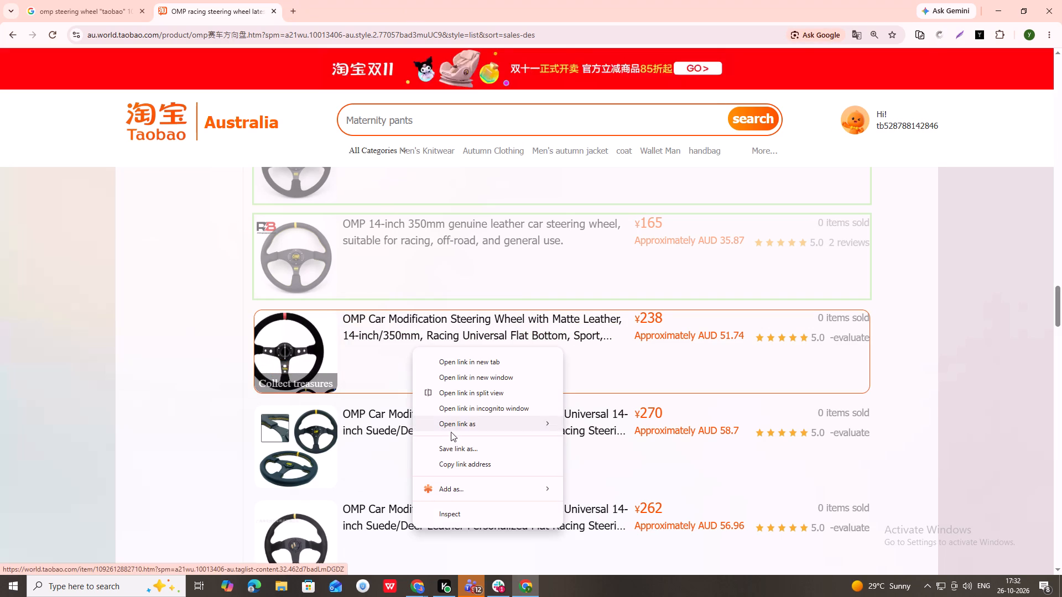
left_click(460, 463)
key("alt+Tab")
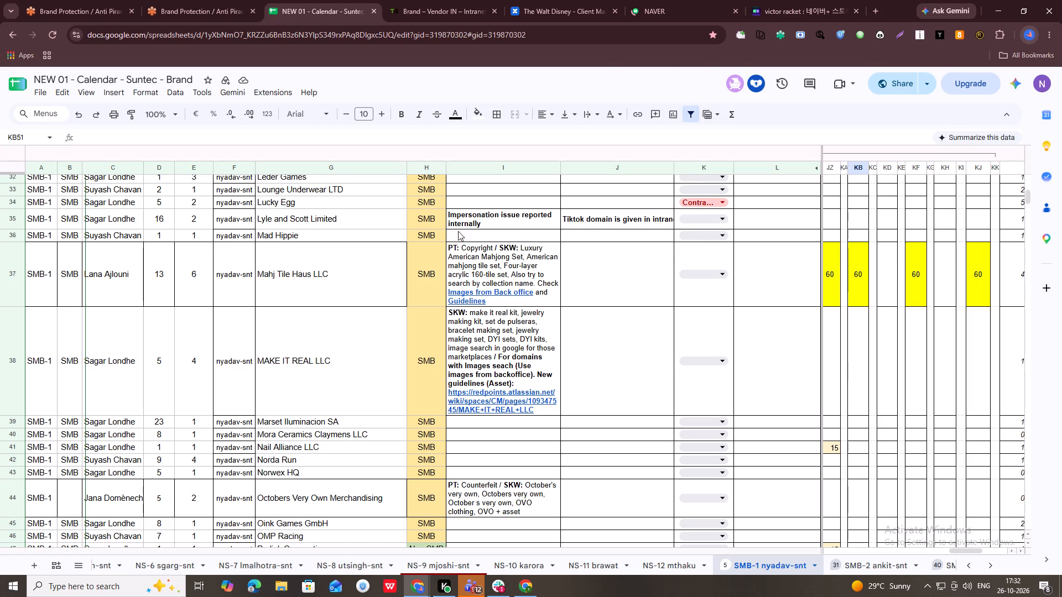
key("alt+Tab")
key("alt+Tab")
left_click(724, 239, "alt")
scroll(597, 296, "down", 2)
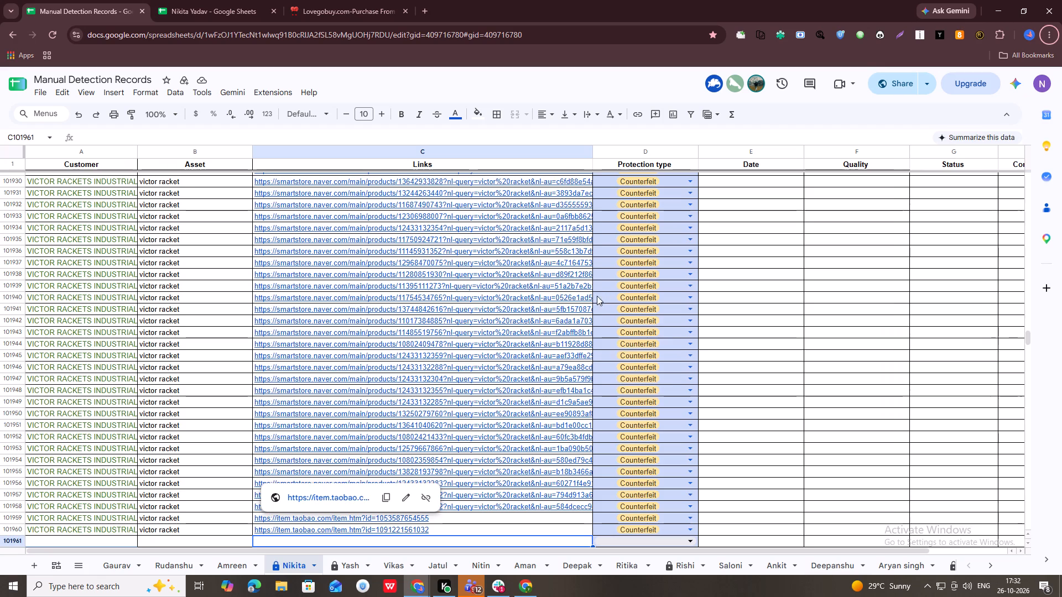
scroll(597, 296, "down", 8)
left_click(378, 344)
key("ctrl+Down")
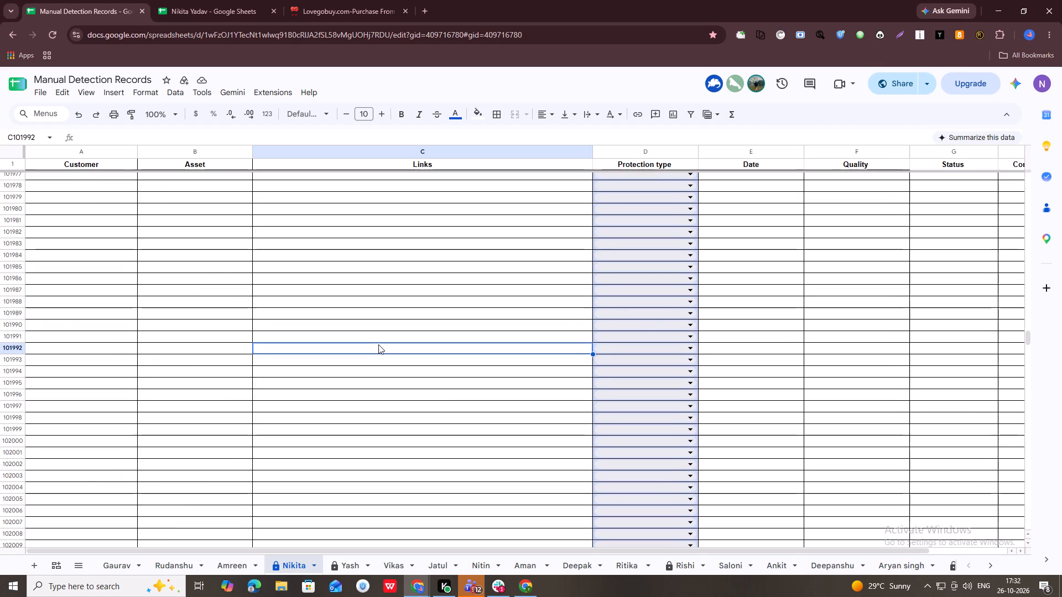
key("Up")
key("Up")
key("Up")
key("Up")
key("Up")
key("Up")
key("Up")
key("Up")
key("Up")
key("Up")
key("Up")
key("Up")
key("Up")
key("Up")
key("Up")
key("Up")
key("Up")
key("Up")
key("Up")
key("Up")
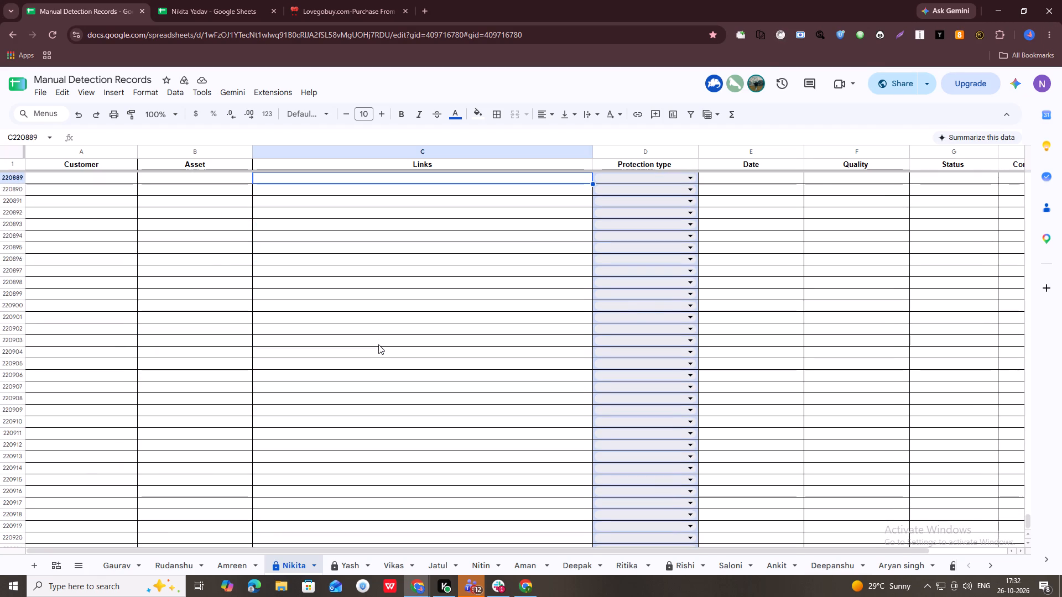
key("Up")
key("Up")
key("Up")
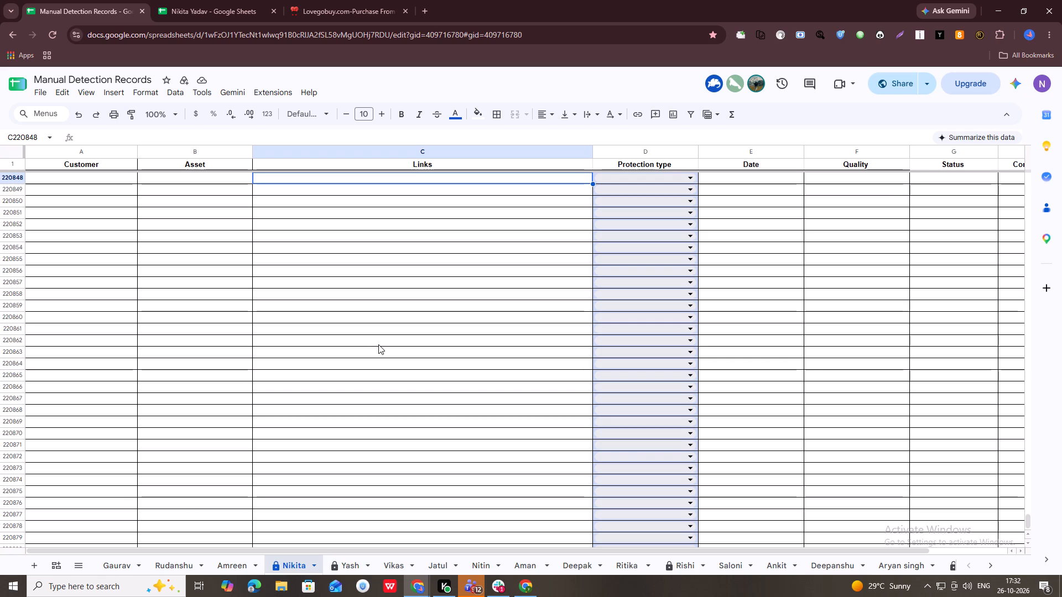
key("Up")
key("Up")
key("Up")
key("ctrl+v")
Copy the link of the ¥270 OMP suede/deer leather listing below the ¥238 one into Links row 220845 of Manual Detection Records.
key("alt+Tab")
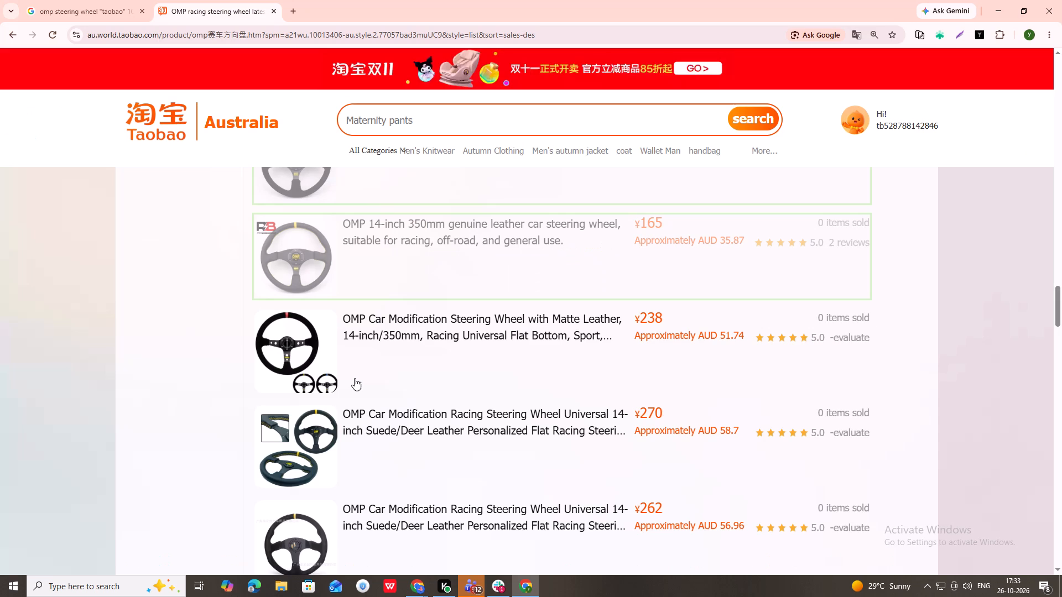
right_click(401, 425)
left_click(454, 355)
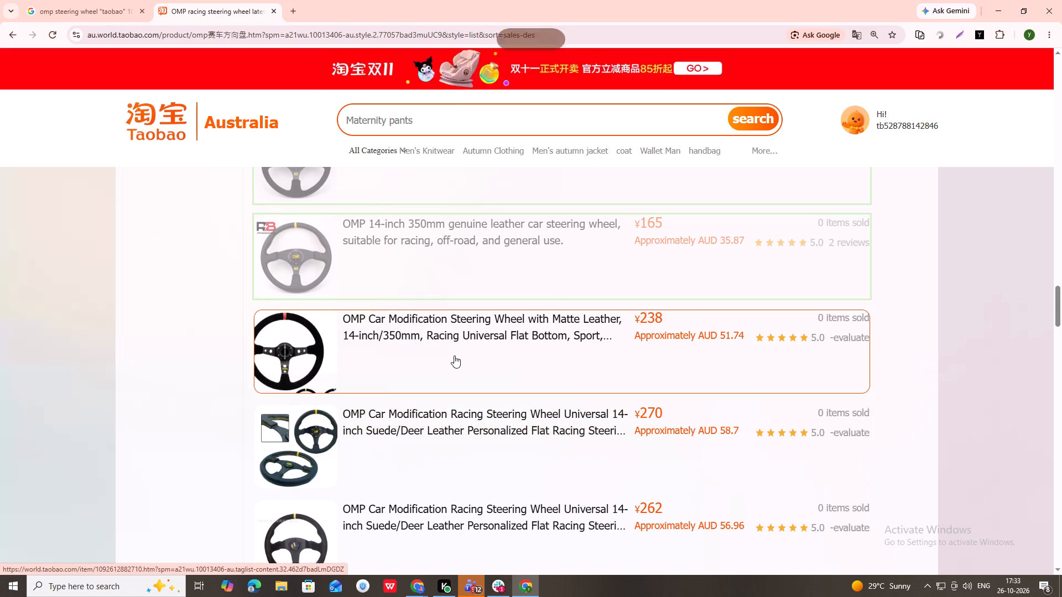
key("alt+Tab")
key("Down")
key("ctrl+v")
Record the link of the ¥148 hot-selling 14-inch OMP flat suede quick-release listing in Links row 220846 of Manual Detection Records.
key("alt+Tab")
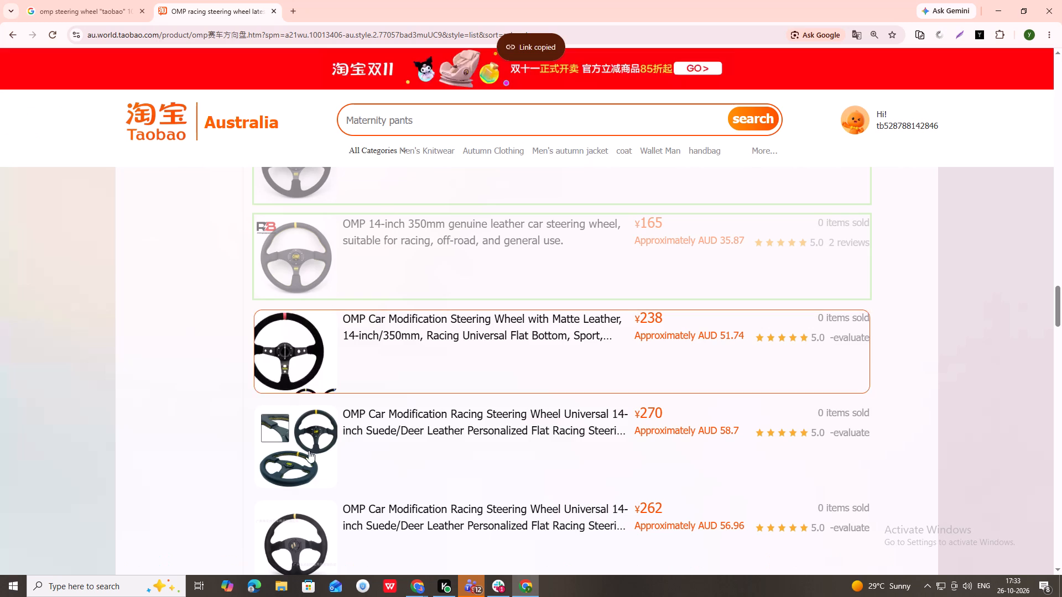
scroll(313, 470, "down", 1)
scroll(375, 483, "down", 2)
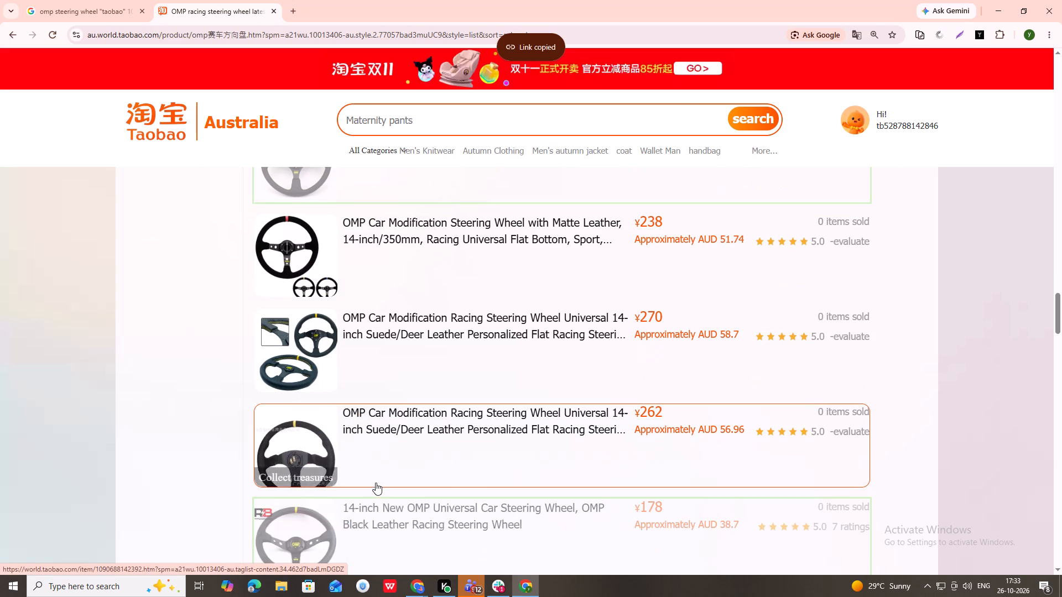
scroll(376, 483, "down", 4)
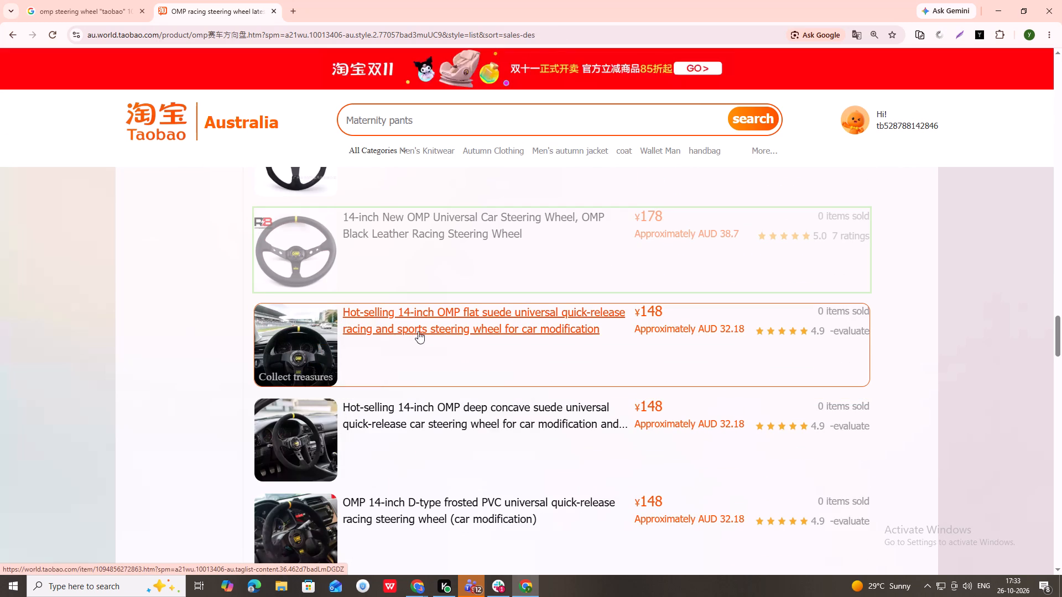
right_click(418, 331)
left_click(467, 441)
key("alt+Tab")
key("Down")
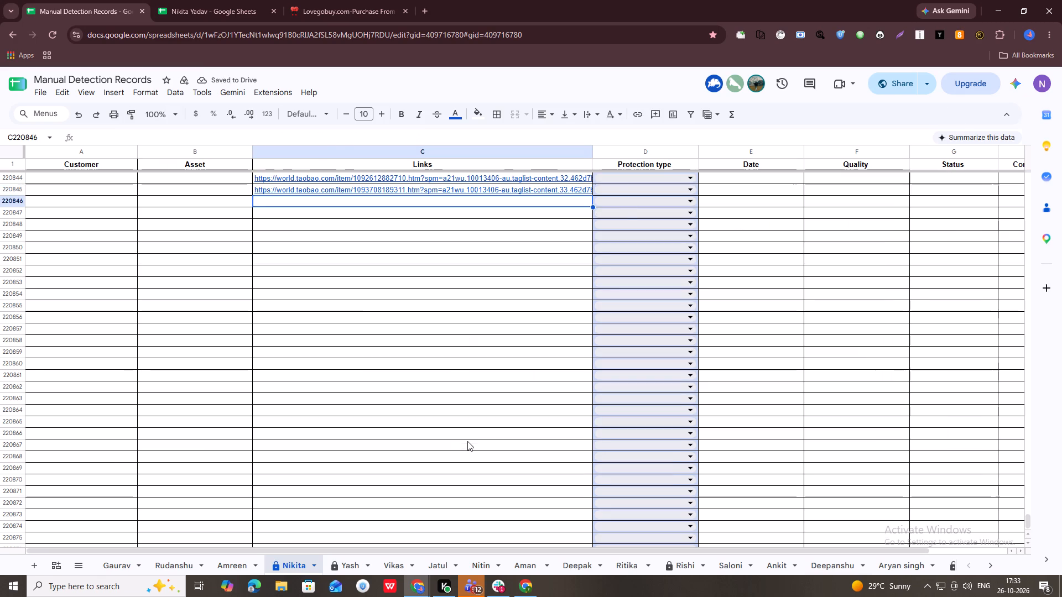
key("ctrl+v")
Record the link of the ¥148 14-inch OMP deep concave suede quick-release listing in Links row 220847 of Manual Detection Records.
key("alt+Tab")
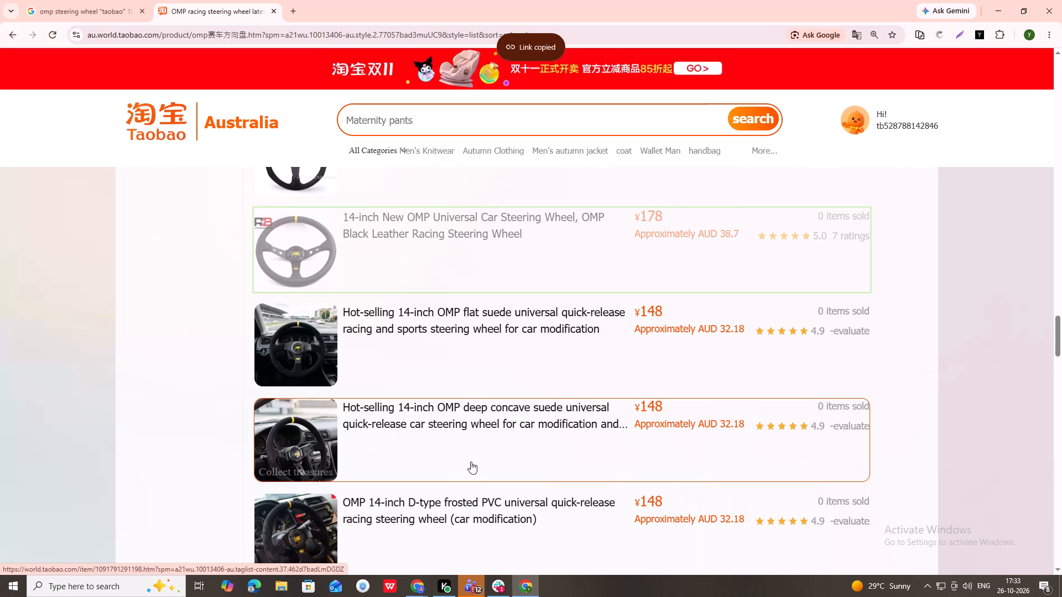
scroll(471, 462, "down", 1)
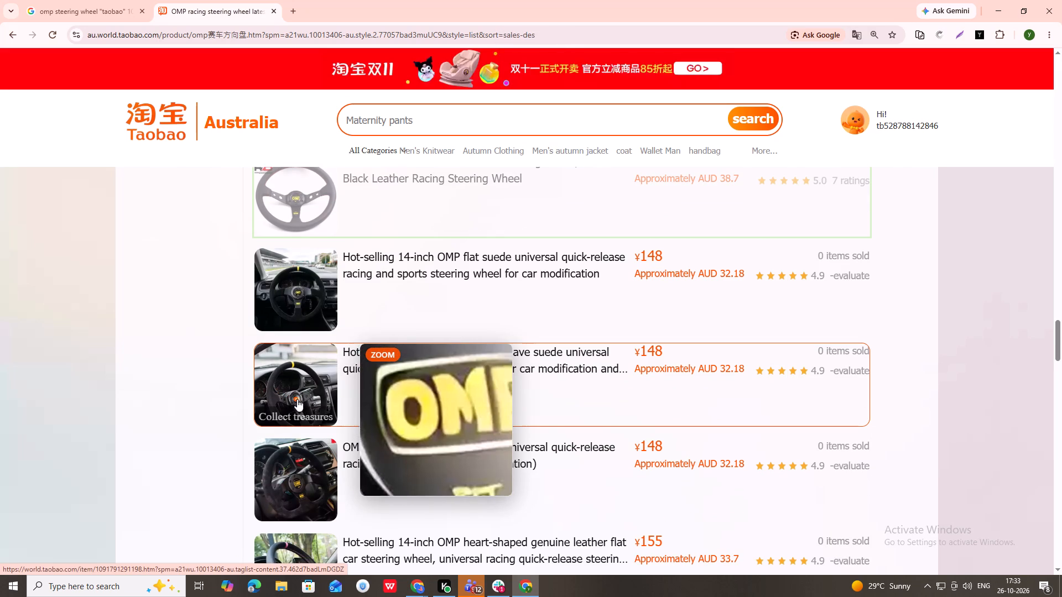
right_click(444, 364)
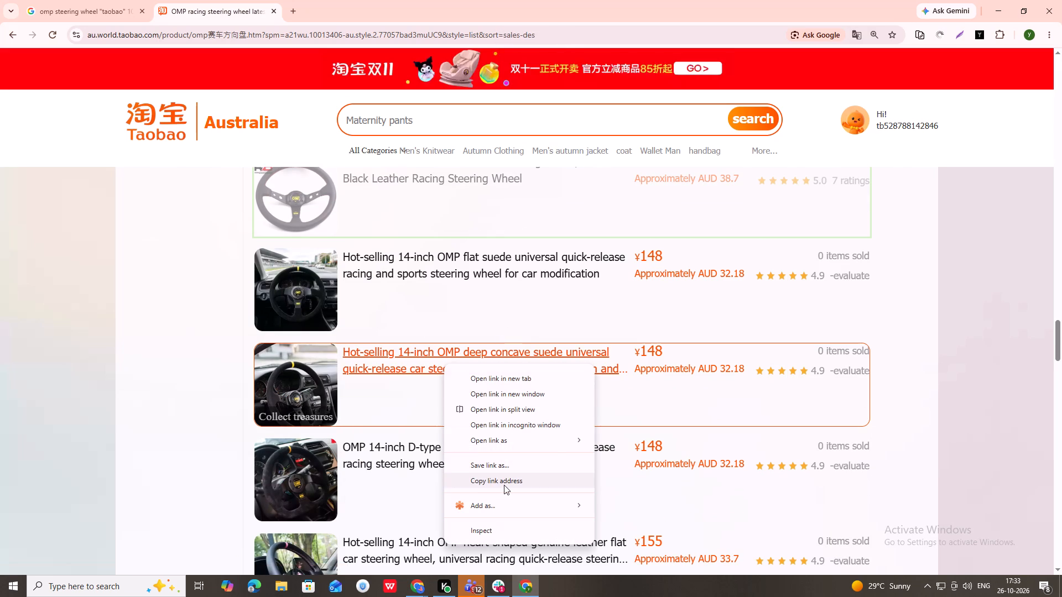
left_click(502, 481)
key("alt+Tab")
key("Down")
key("ctrl+v")
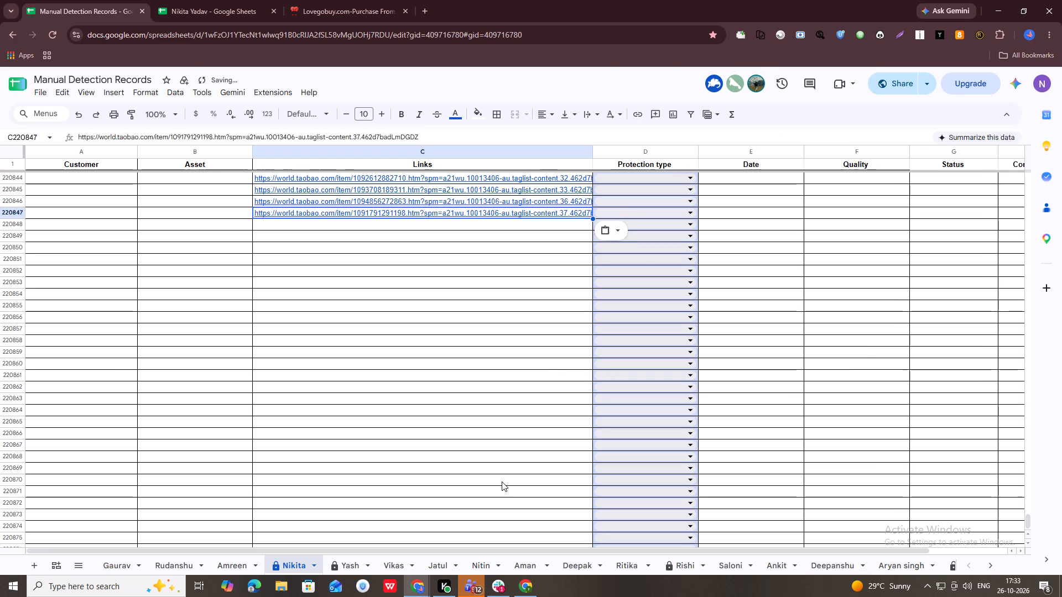
Record the link of the ¥148 OMP 14-inch D-type frosted PVC listing in Links row 220848 of Manual Detection Records.
key("alt+super+Tab")
key("alt+Tab")
key("alt+Tab")
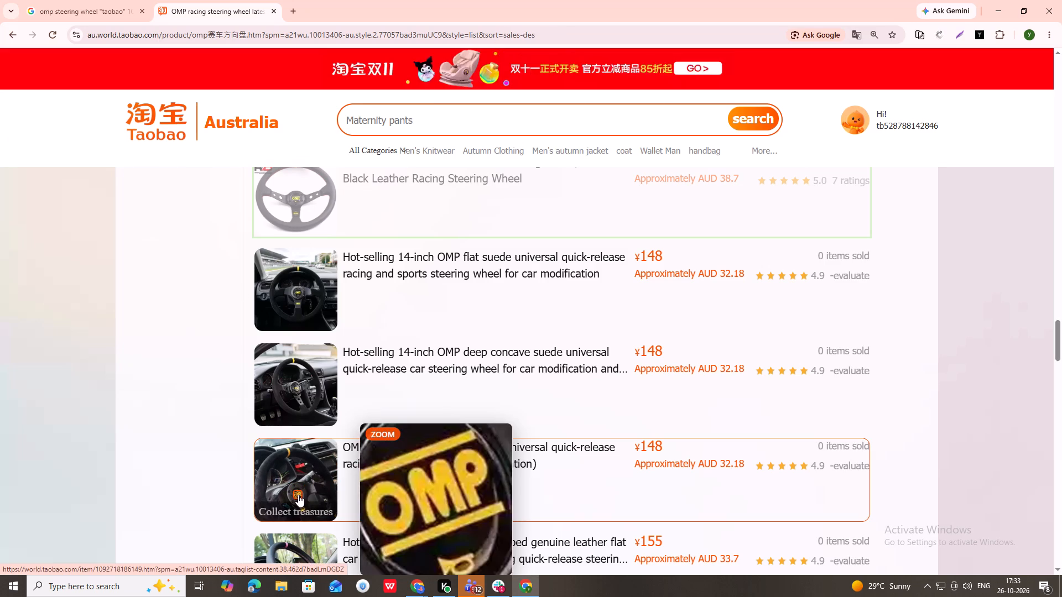
right_click(412, 468)
left_click_drag(449, 394, 447, 400)
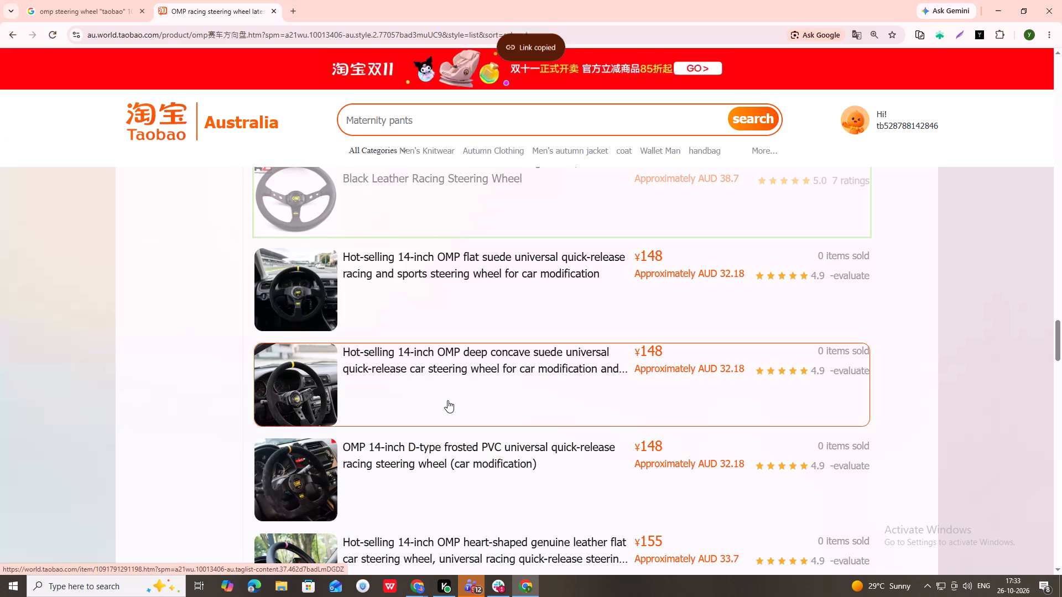
key("alt+Tab")
key("Down")
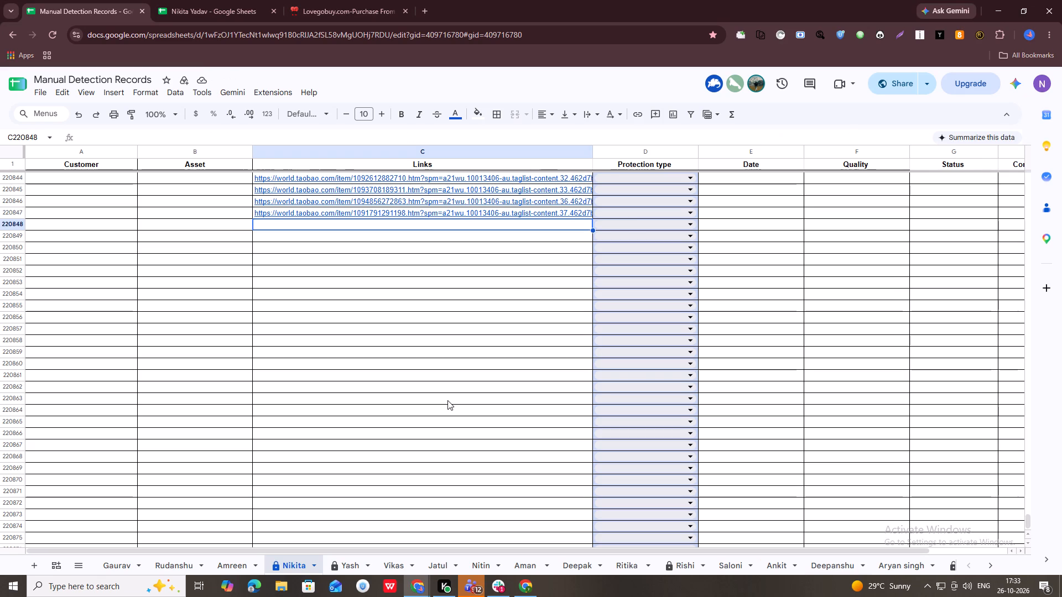
key("ctrl+v")
View the product image of the ¥155 OMP heart-shaped genuine leather listing in a separate tab to check its branding.
key("alt+Tab")
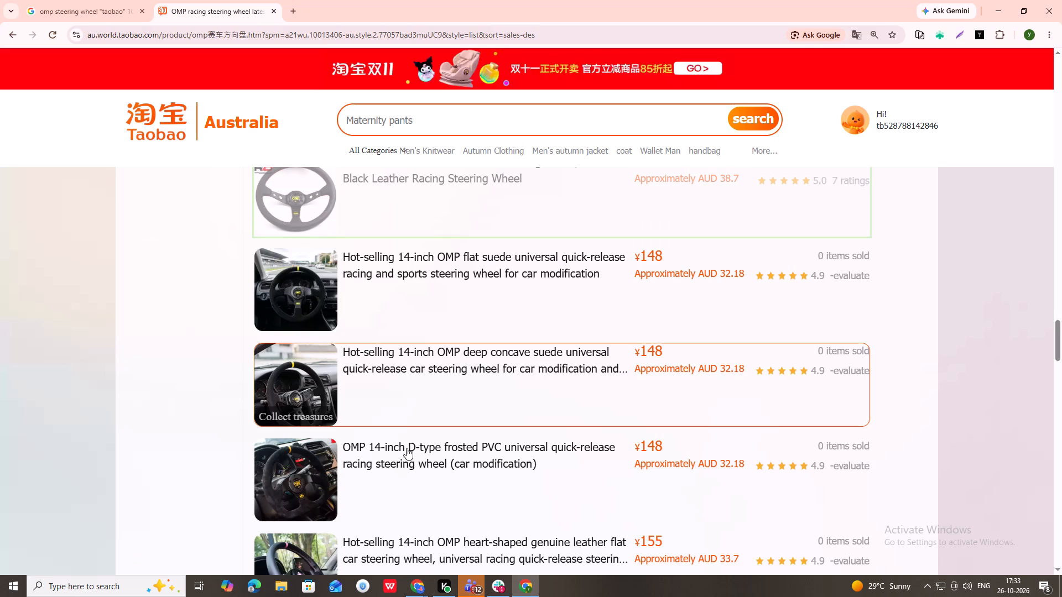
scroll(407, 437, "down", 2)
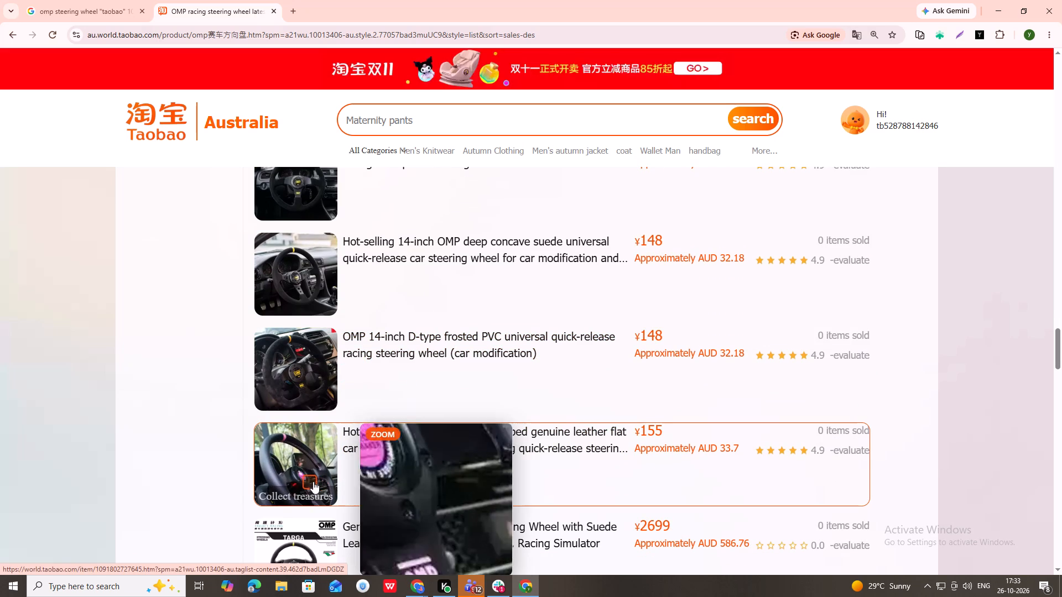
right_click(310, 477)
left_click(346, 350)
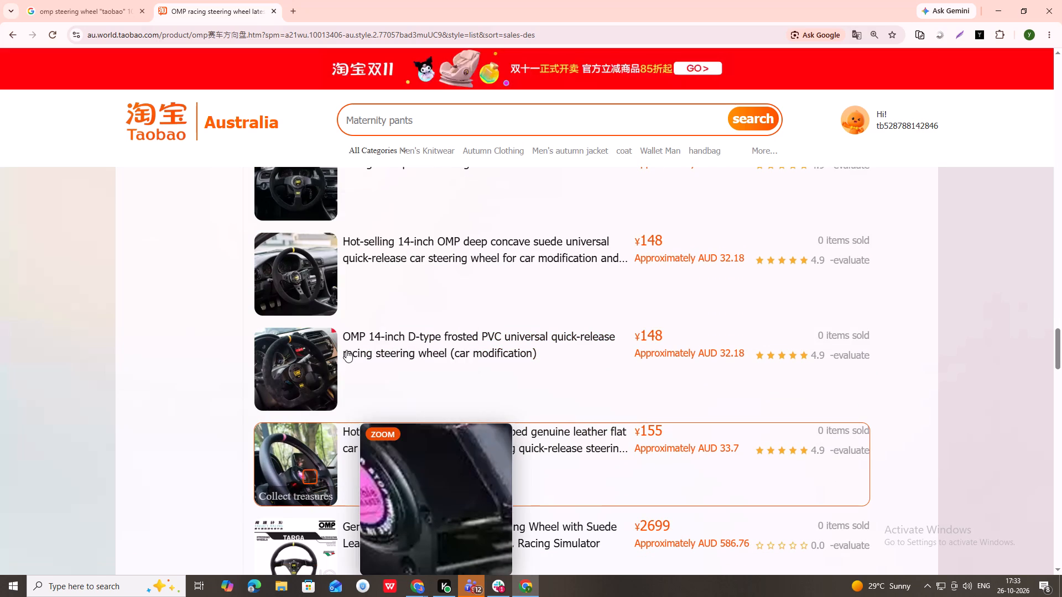
left_click(363, 0)
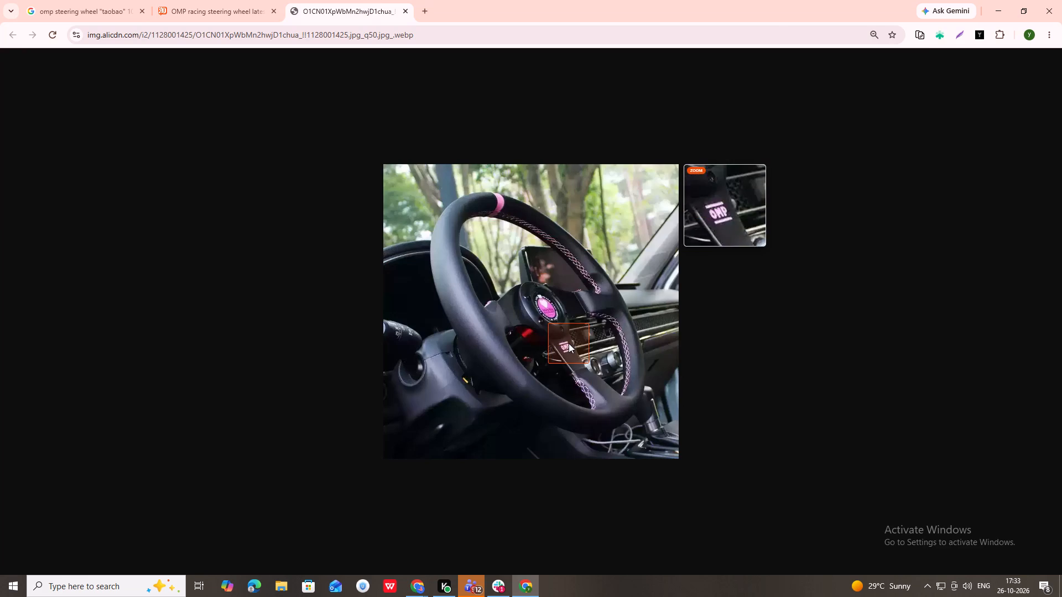
middle_click(358, 0)
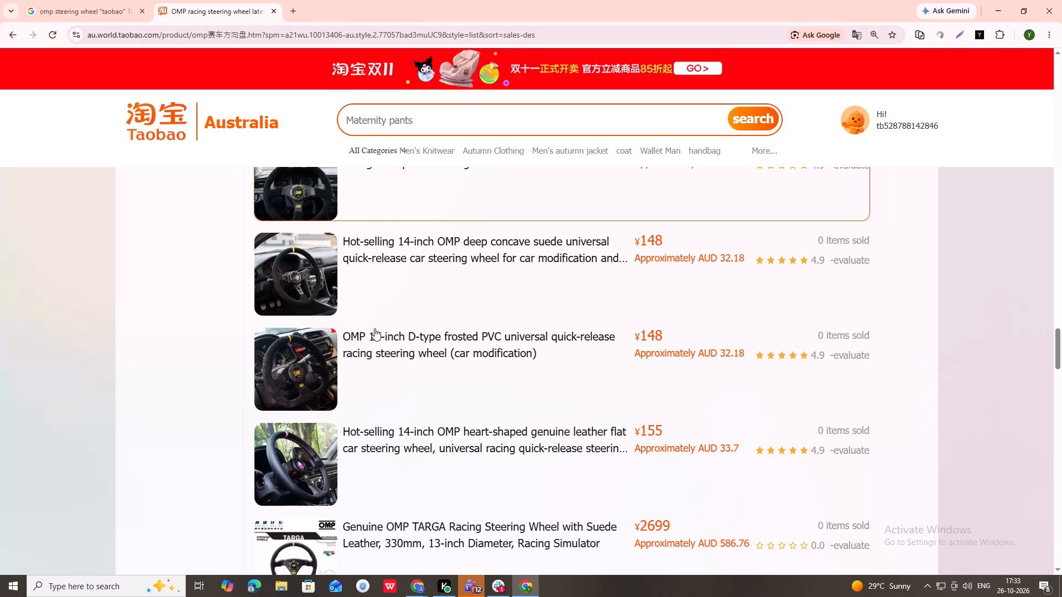
Record the link of the ¥155 OMP heart-shaped genuine leather listing in Links row 220849 of Manual Detection Records.
right_click(393, 435)
left_click(425, 376)
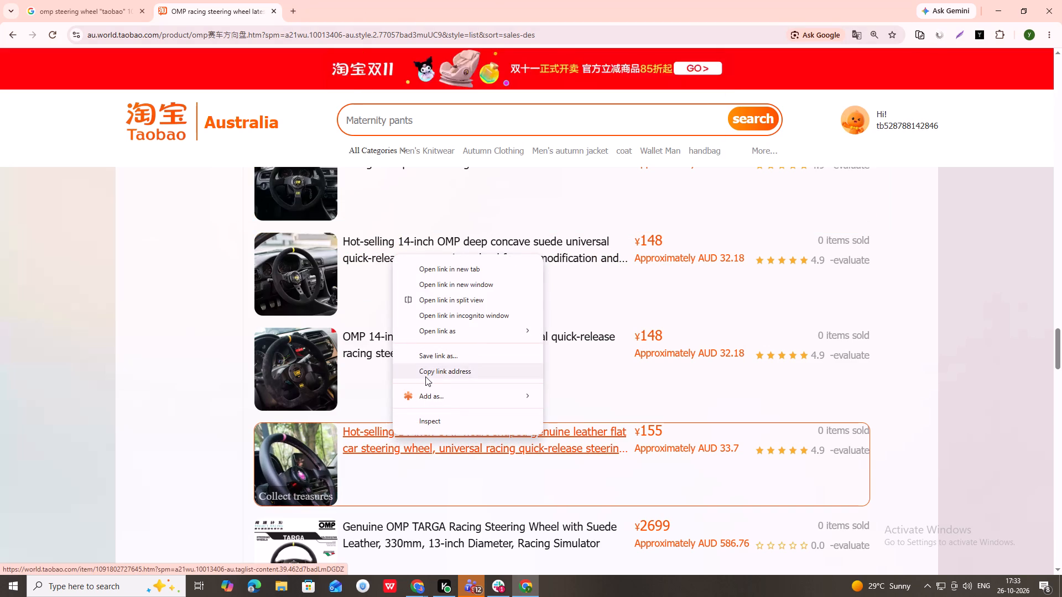
key("alt+Tab")
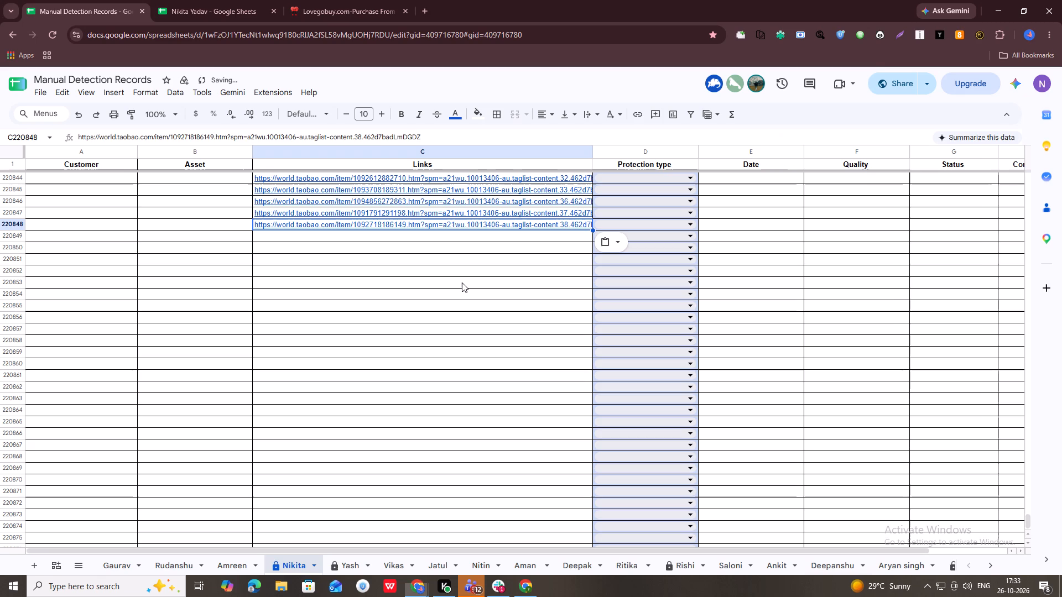
key("Down")
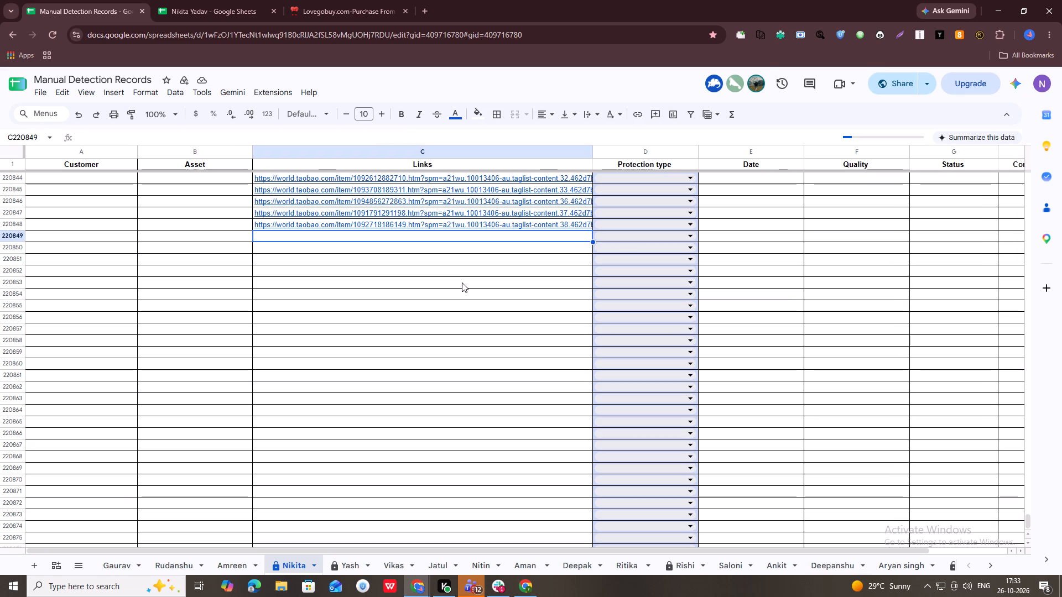
key("ctrl+v")
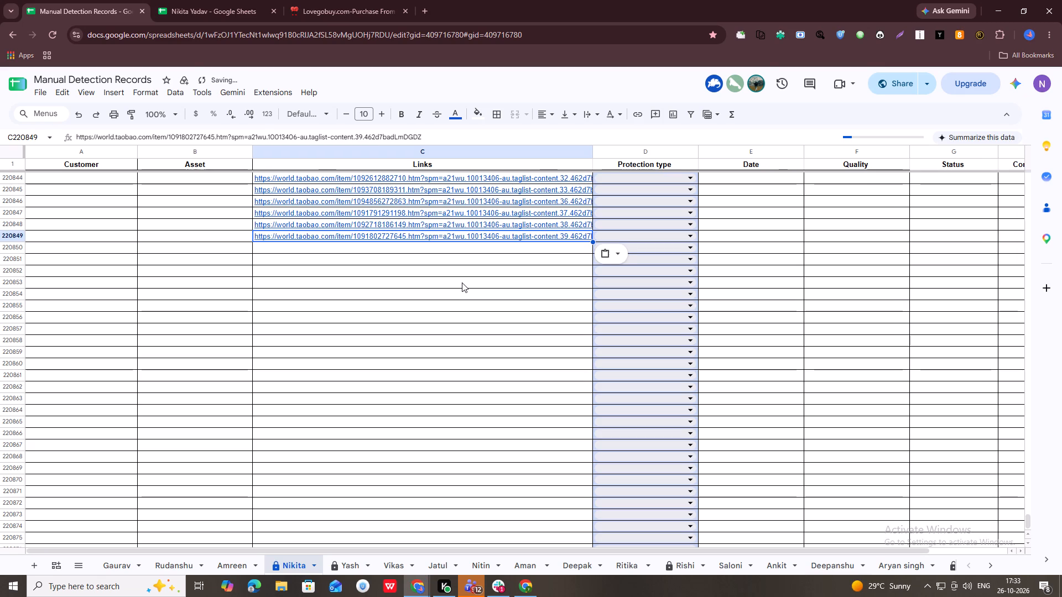
Record the link of the ¥270 OMP suede/deer leather listing above the ¥498 OMP/ND one in Links row 220850, and return to Taobao.
key("alt+Tab")
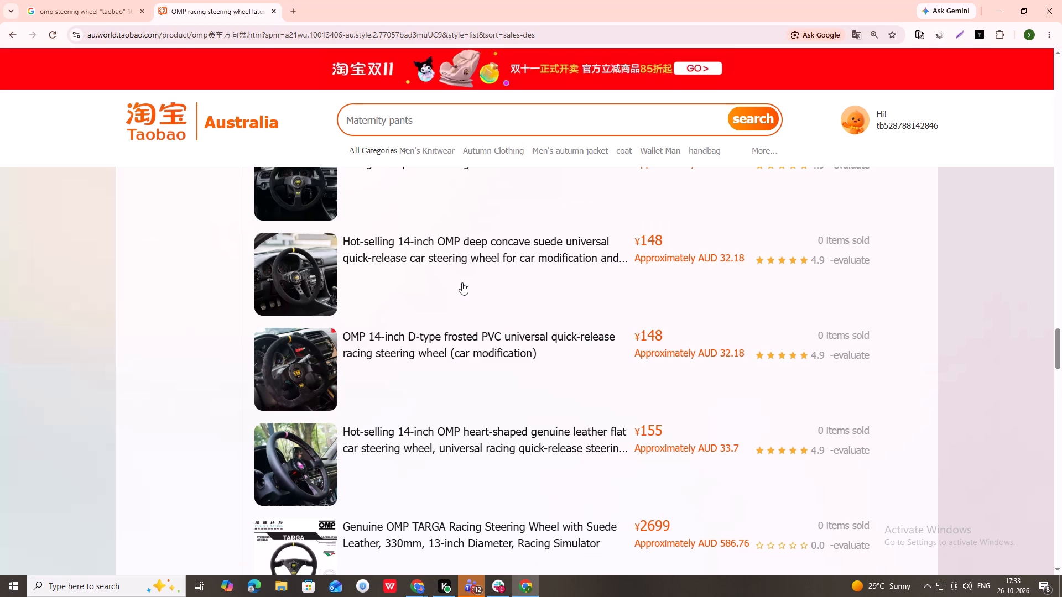
scroll(492, 368, "down", 2)
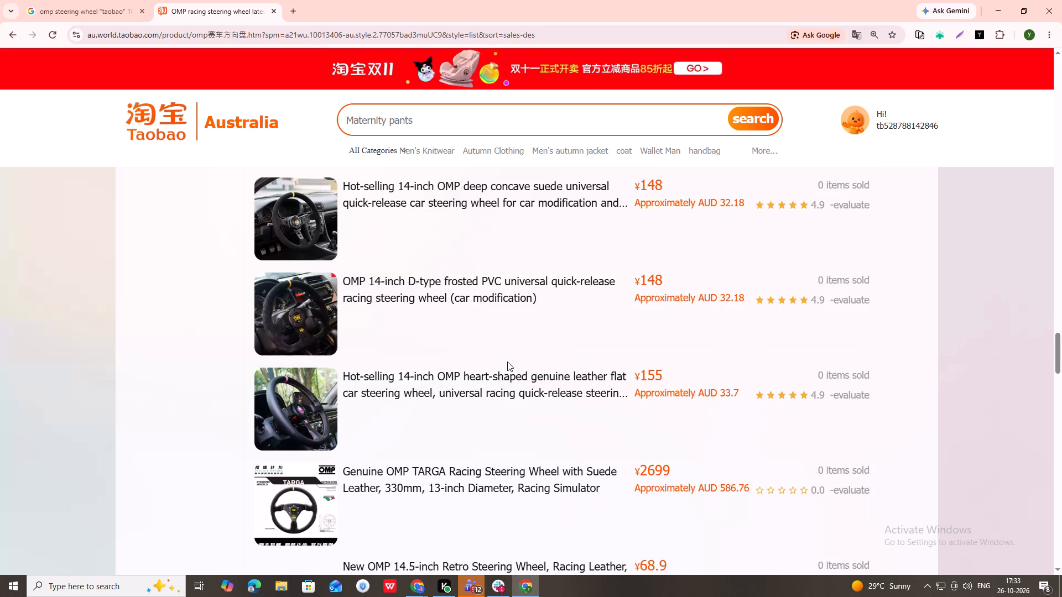
scroll(482, 354, "down", 2)
scroll(412, 418, "down", 3)
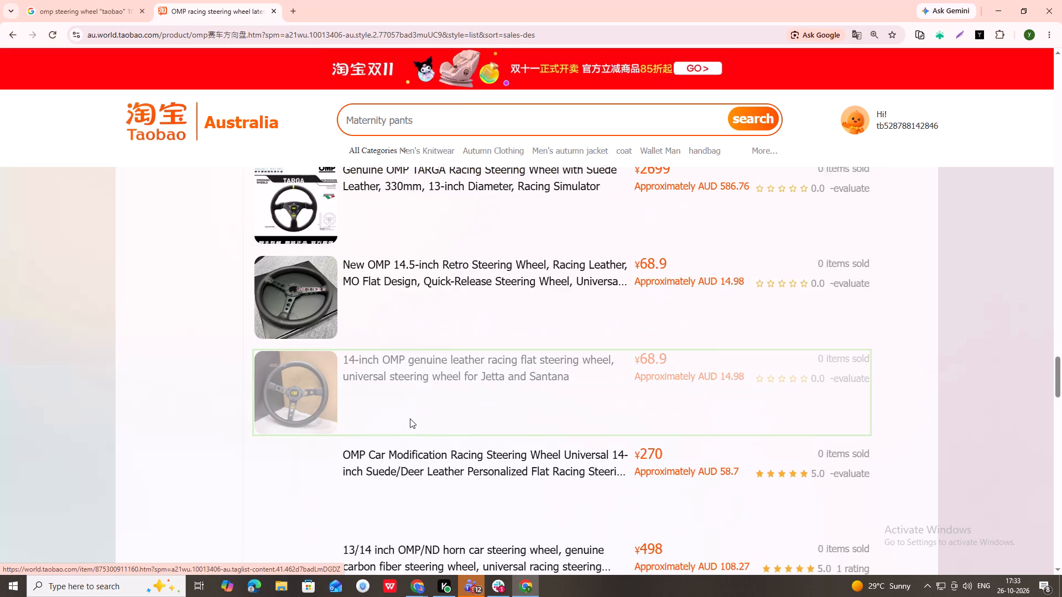
scroll(410, 418, "down", 1)
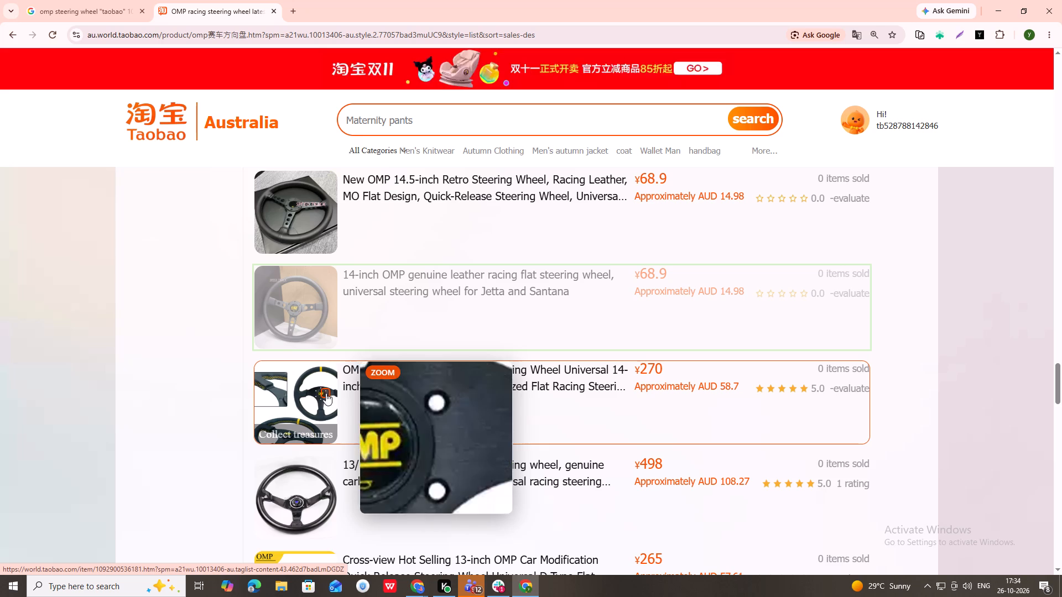
right_click(396, 389)
left_click(470, 504)
key("alt+Tab")
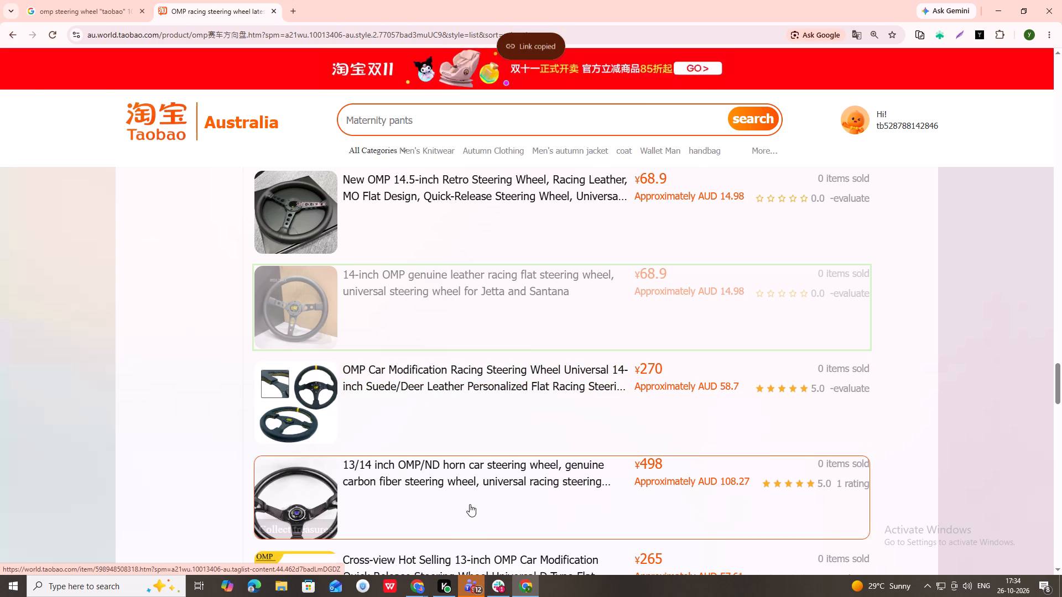
left_click(431, 250)
key("ctrl+v")
key("alt+Tab")
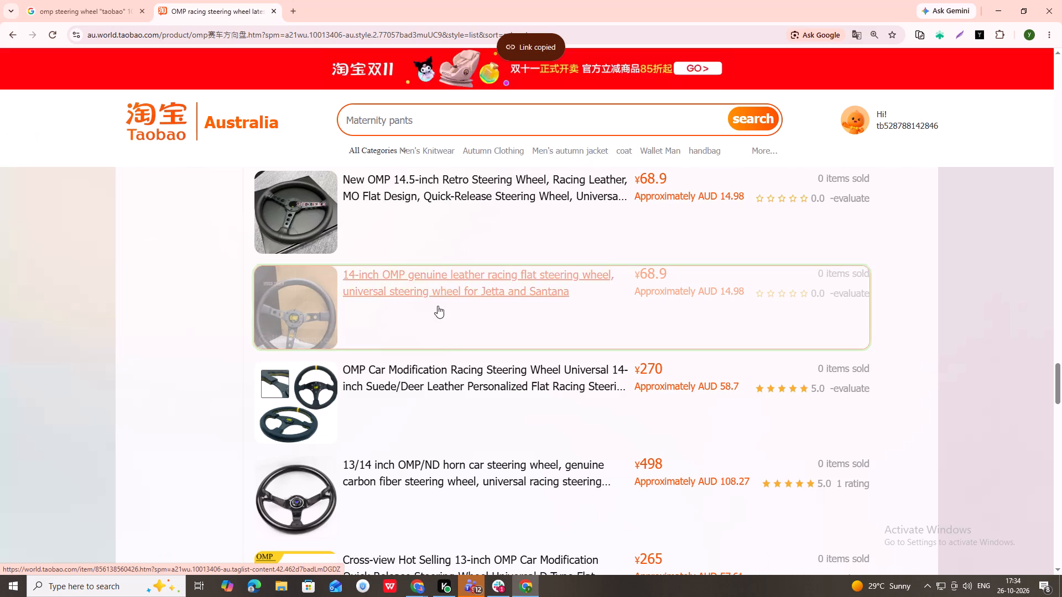
Record the link of the ¥265 cross-view 13-inch OMP D-type quick-release listing in Links row 220851 of Manual Detection Records.
scroll(473, 392, "down", 3)
right_click(459, 405)
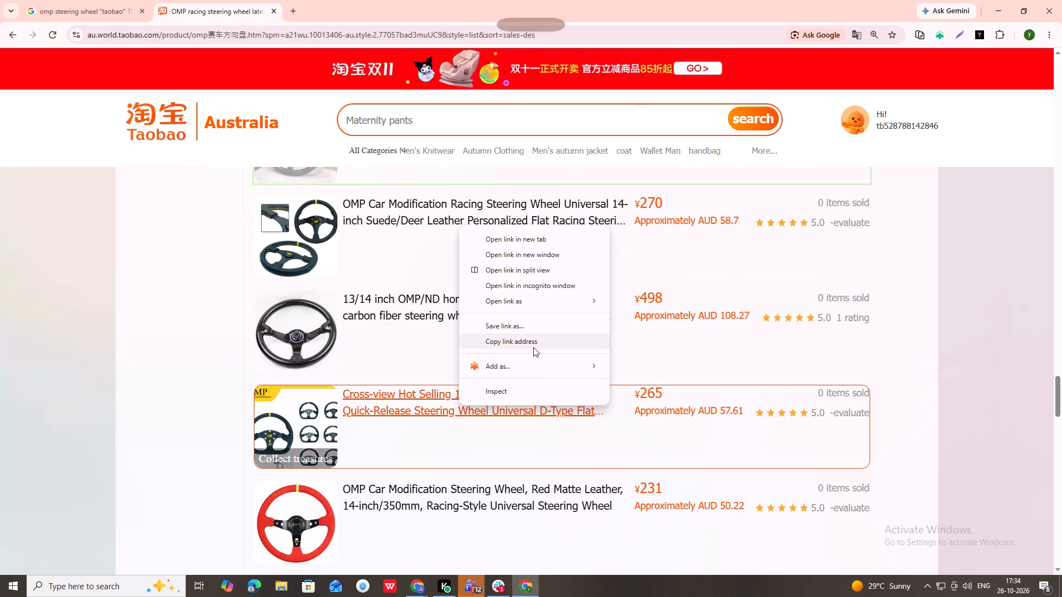
left_click(533, 347)
key("alt+Tab")
key("Down")
key("ctrl+v")
key("alt+Tab")
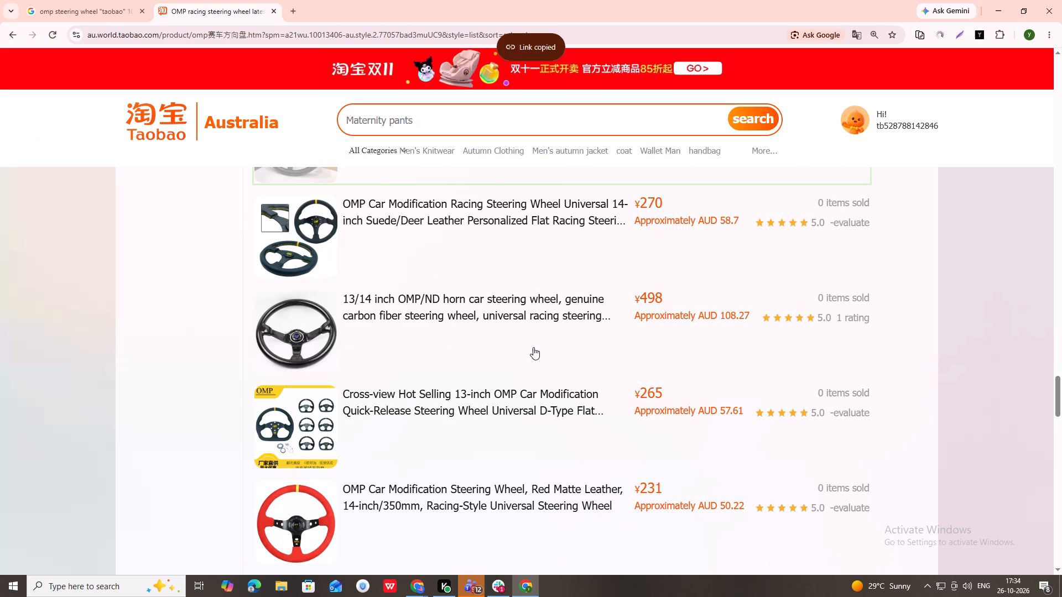
Record the link of the ¥231 OMP red matte leather 14-inch/350mm listing in Links row 220852 of Manual Detection Records.
scroll(469, 386, "down", 1)
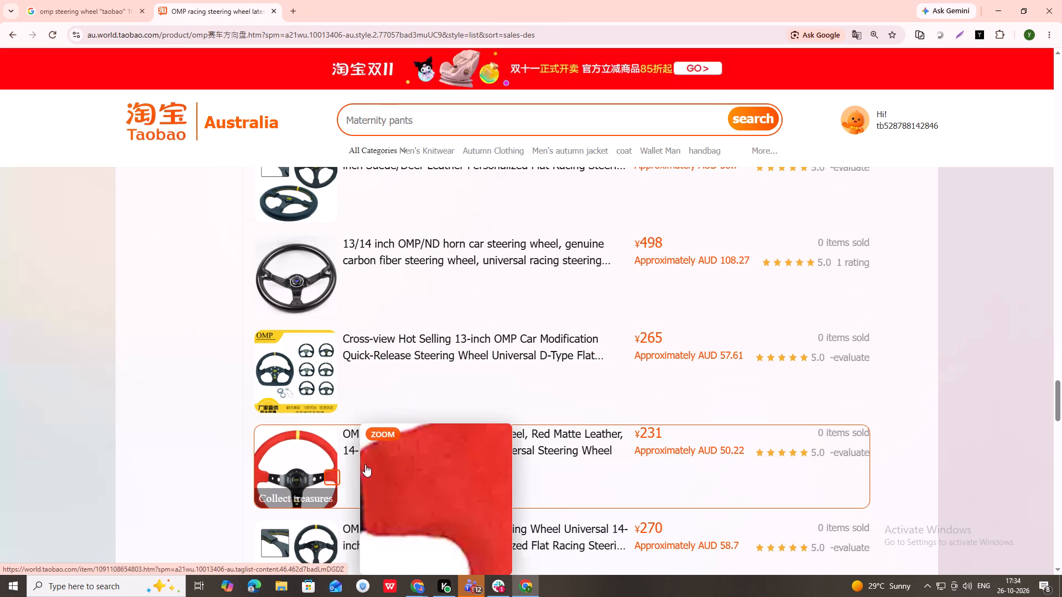
right_click(393, 446)
left_click(475, 380)
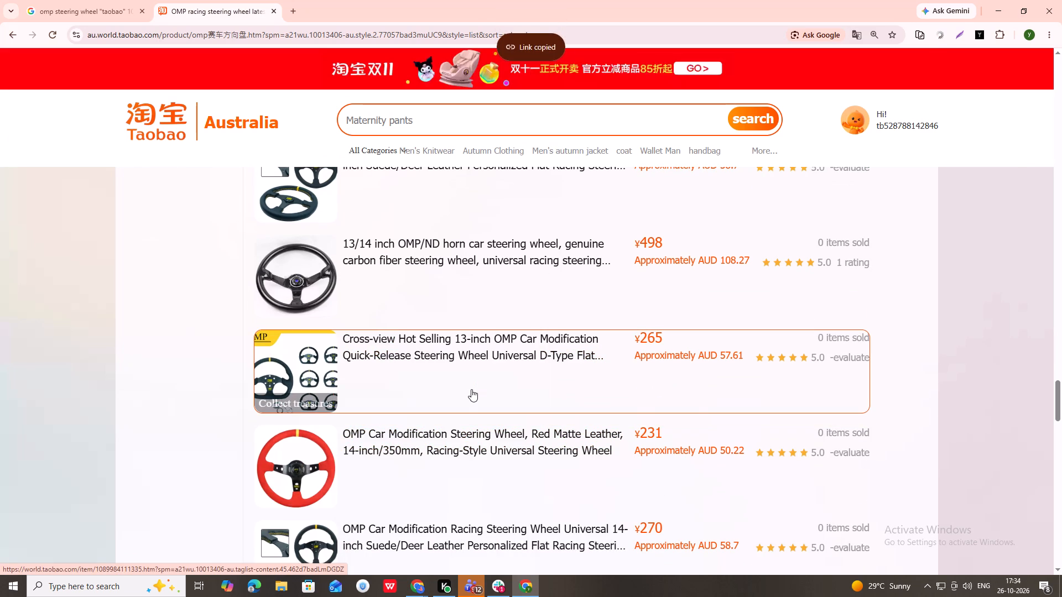
key("alt+Tab")
key("Down")
key("ctrl+v")
key("alt+Tab")
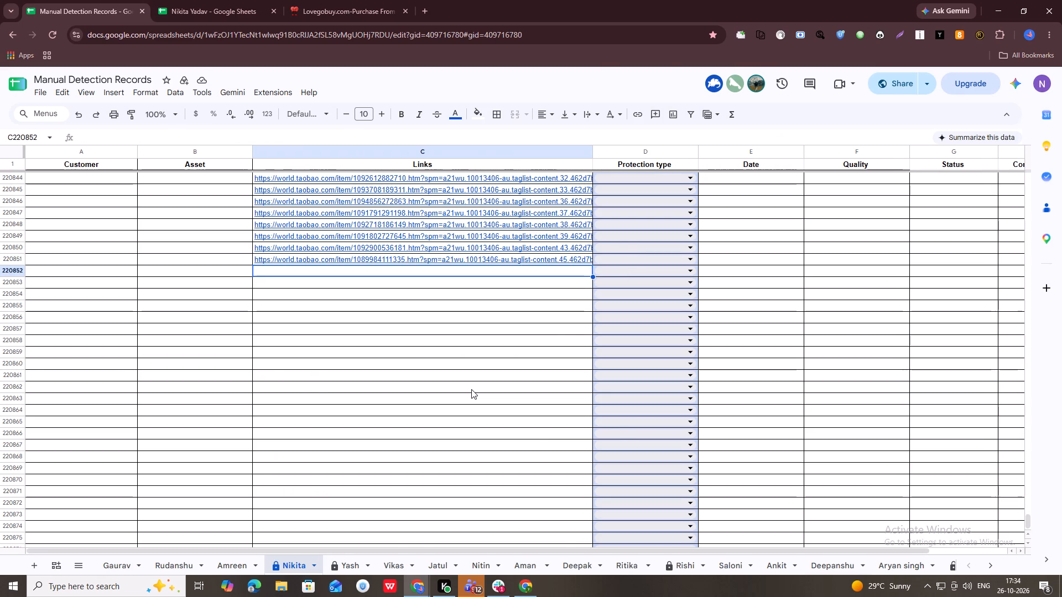
Record the link of the ¥270 OMP suede/deer leather listing below the ¥231 red one in Links row 220853.
scroll(451, 402, "down", 3)
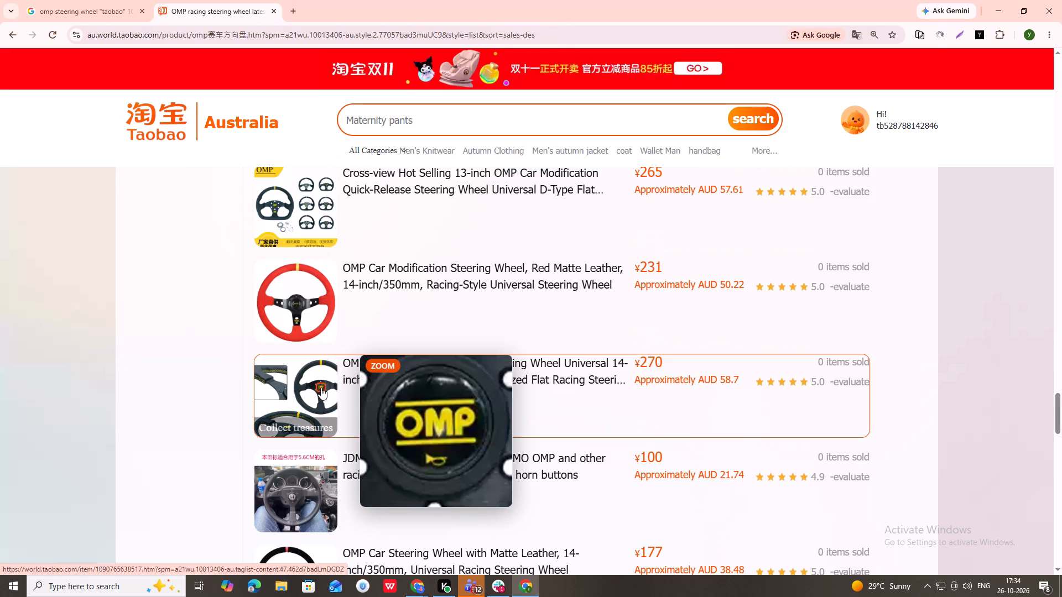
right_click(386, 374)
left_click(453, 489)
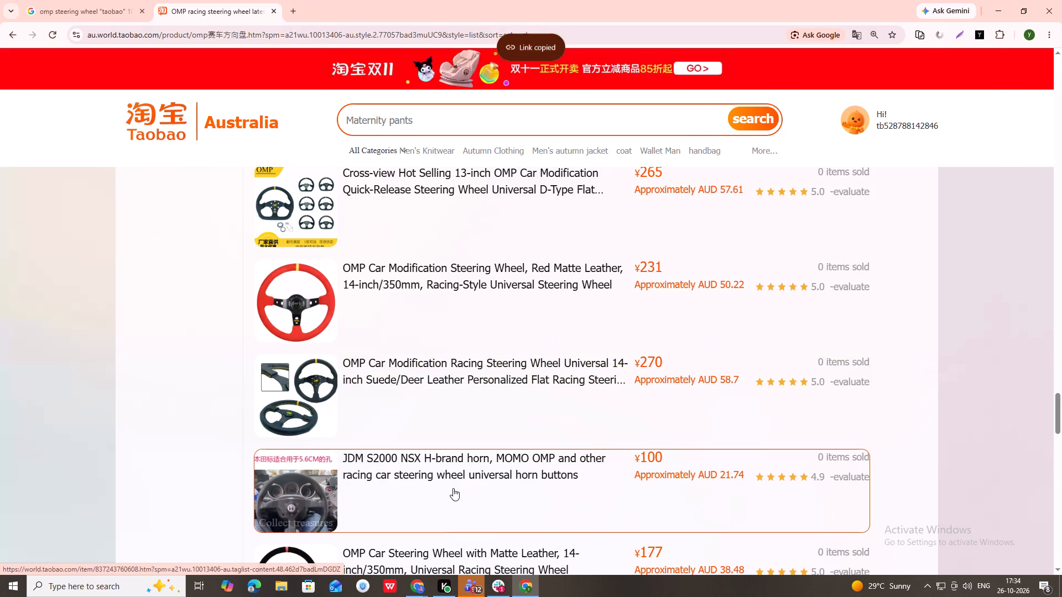
key("alt+Tab")
key("Down")
key("ctrl+v")
key("alt+Tab")
Record the link of the ¥177 OMP matte leather 14-inch/350mm listing in Links row 220854 of Manual Detection Records.
scroll(448, 481, "down", 3)
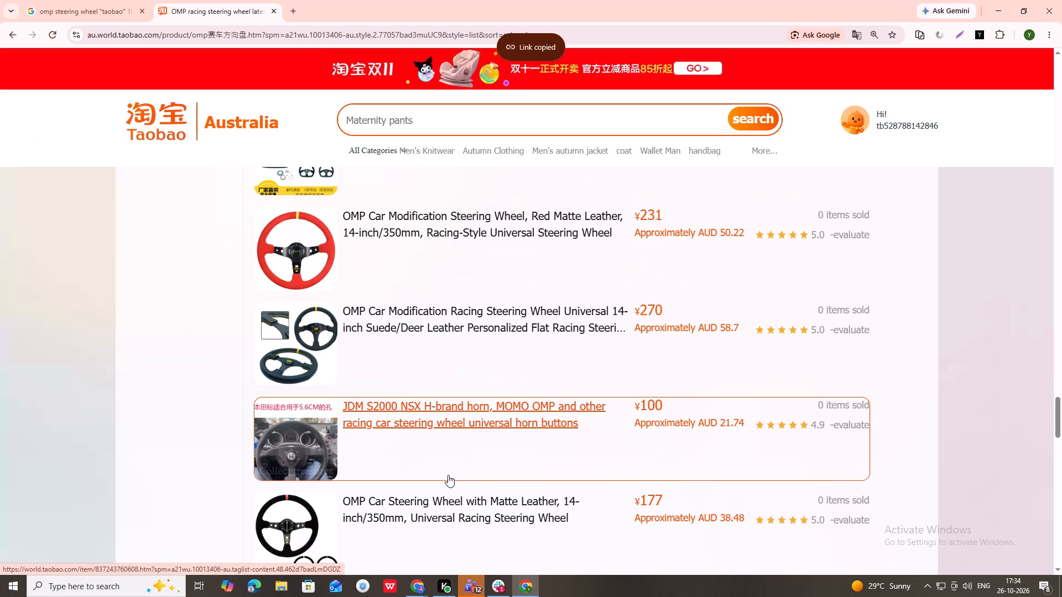
right_click(393, 401)
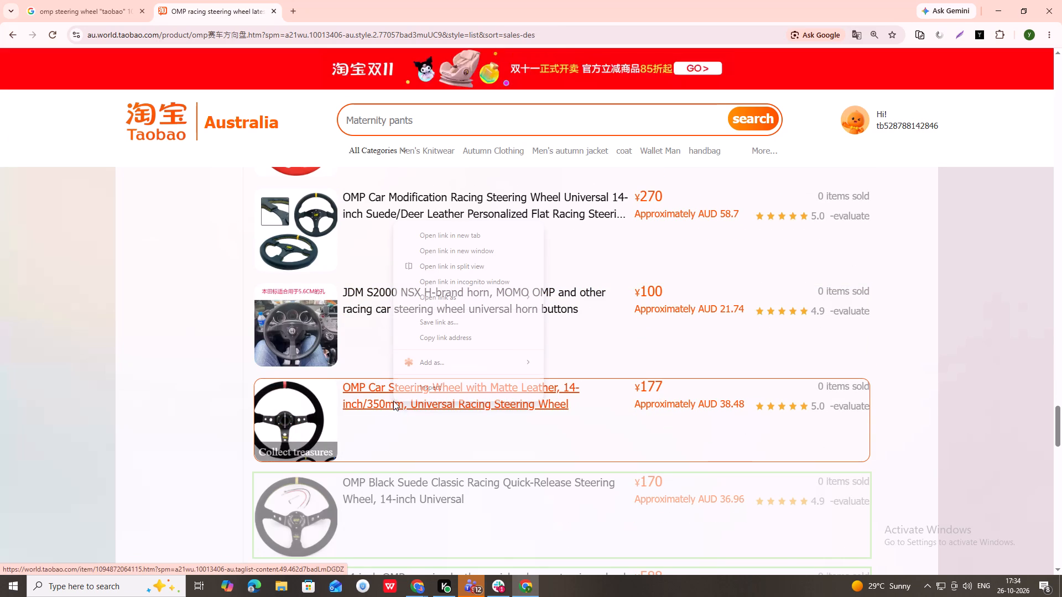
left_click(500, 337)
key("alt+Tab")
key("Down")
key("ctrl+v")
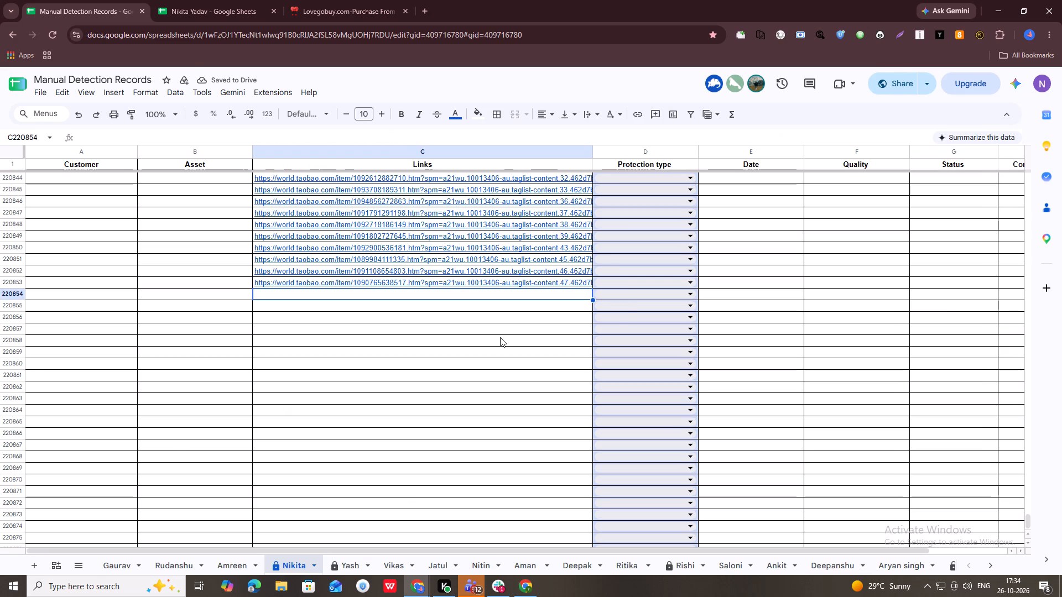
key("alt+Tab")
Record the link of the ¥280 cross-view 14-inch OMP round deep concave listing in Links row 220855 of Manual Detection Records.
scroll(445, 352, "down", 6)
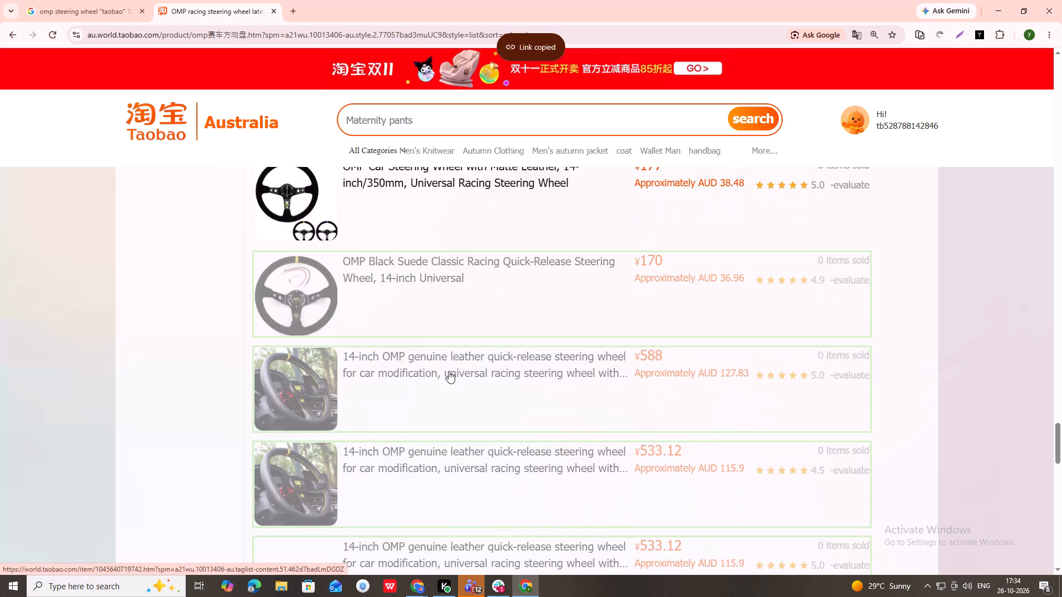
scroll(449, 371, "down", 3)
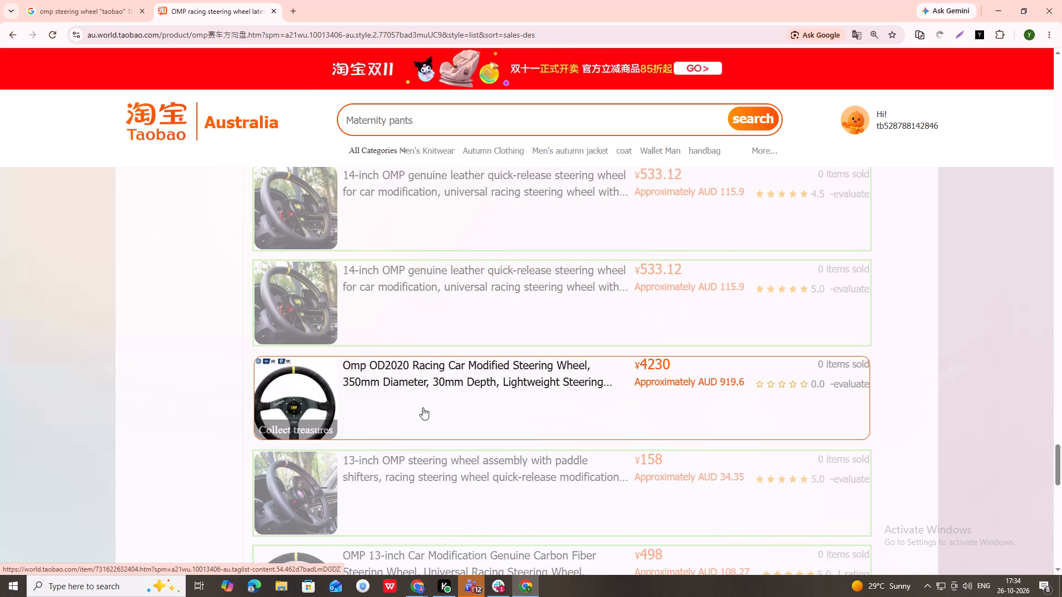
scroll(430, 409, "down", 7)
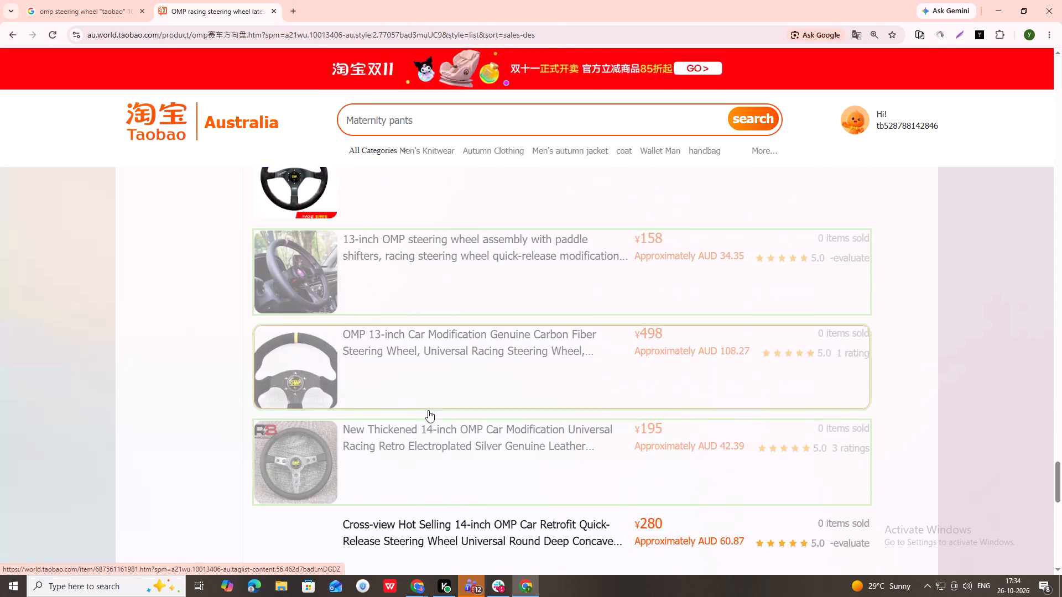
right_click(472, 380)
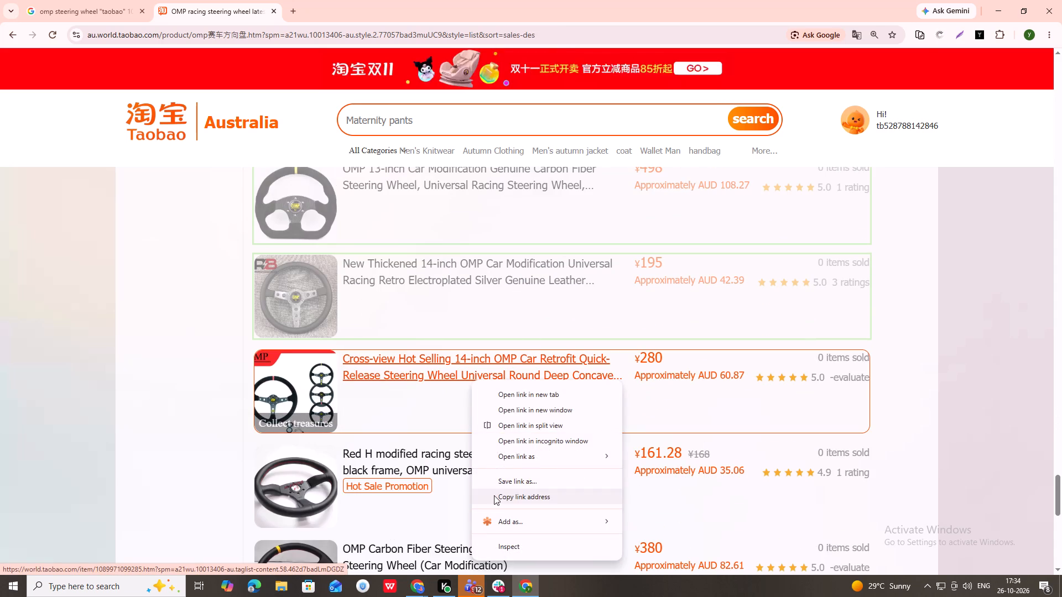
left_click(496, 495)
key("alt+Tab")
key("Down")
key("ctrl+v")
key("alt+Tab")
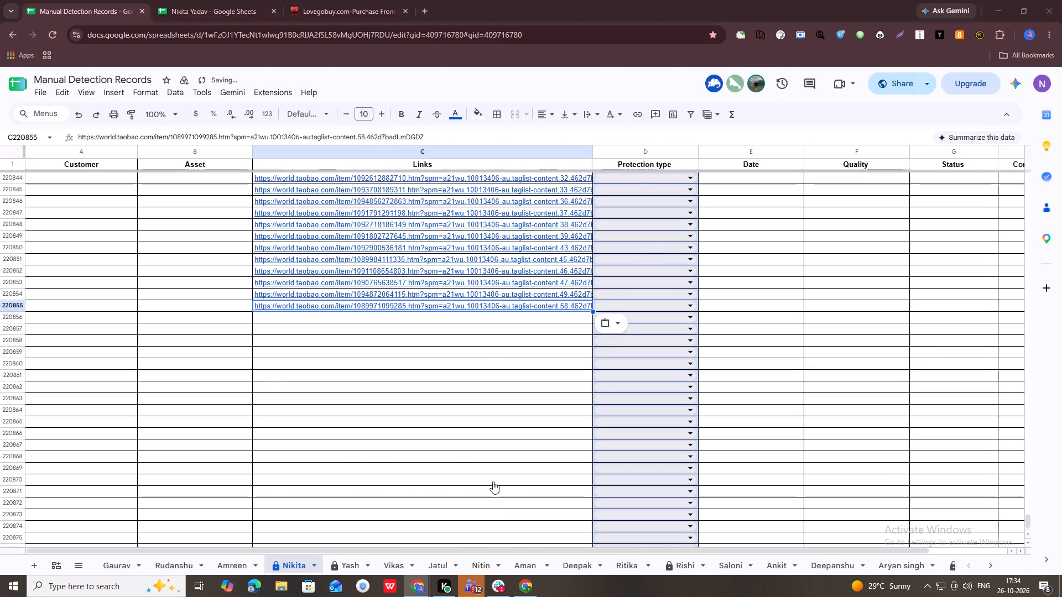
Record the link of the ¥380 OMP carbon fiber 14-inch listing in Links row 220856 of Manual Detection Records.
scroll(287, 491, "down", 1)
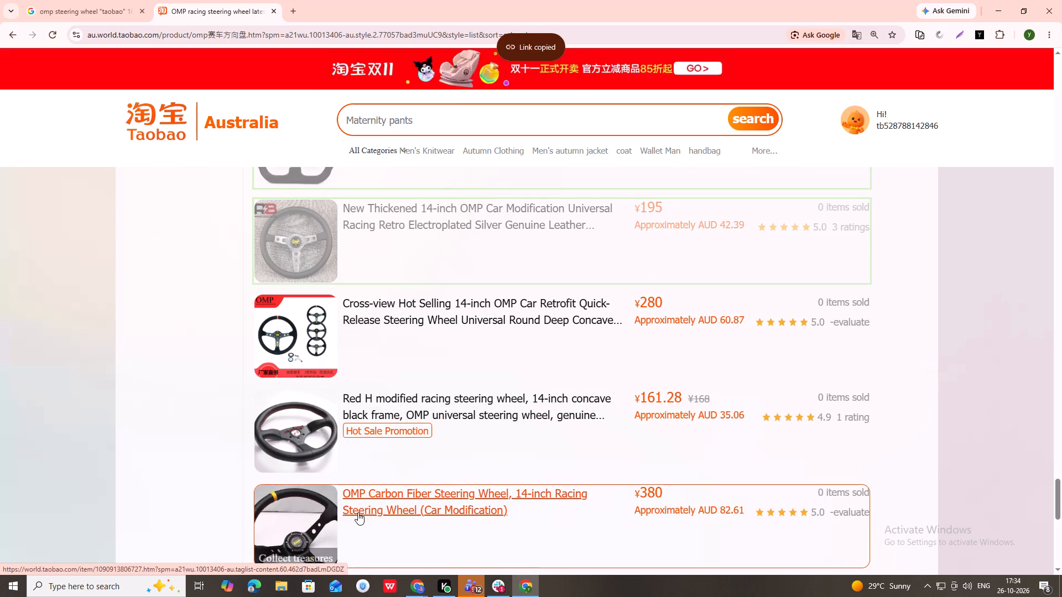
right_click(358, 512)
left_click(410, 449)
key("alt+Tab")
key("Down")
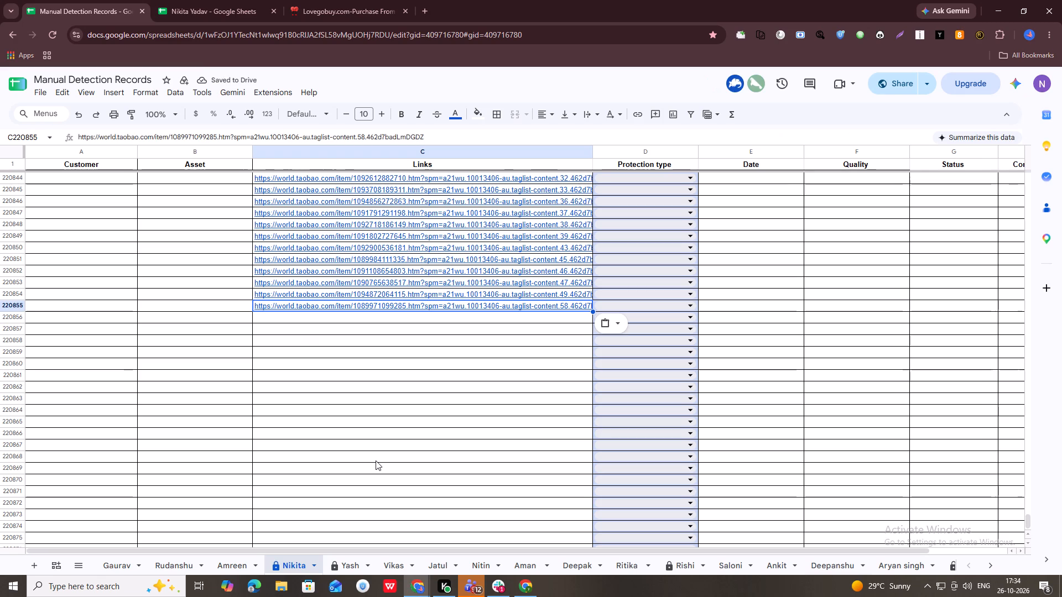
key("ctrl+v")
key("alt+Tab")
Record the link of the ¥265 cross-view 14-inch OMP round deep concave listing in Links row 220857 of Manual Detection Records.
scroll(383, 459, "down", 3)
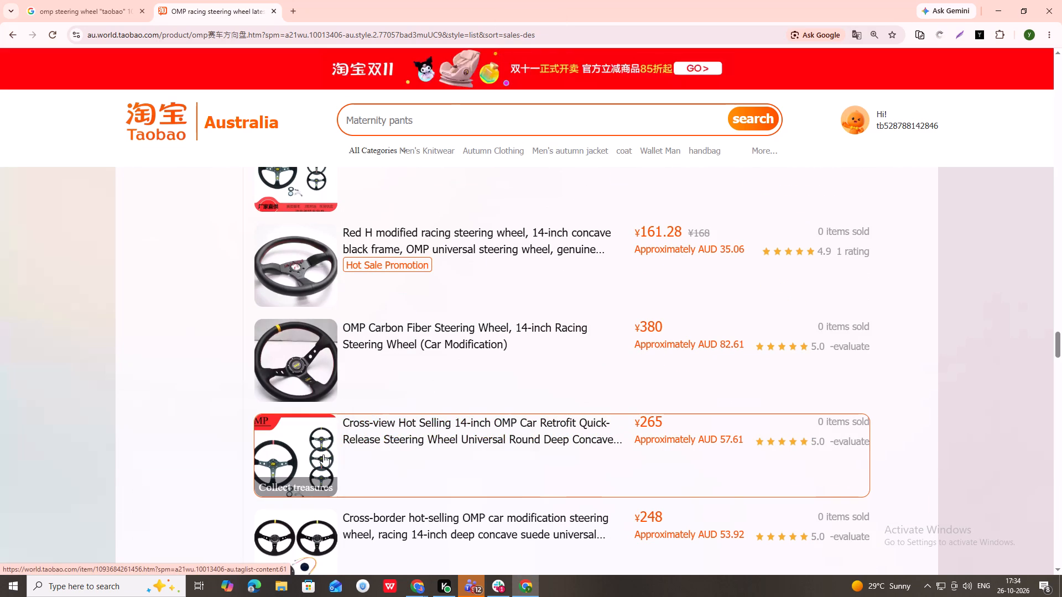
right_click(395, 441)
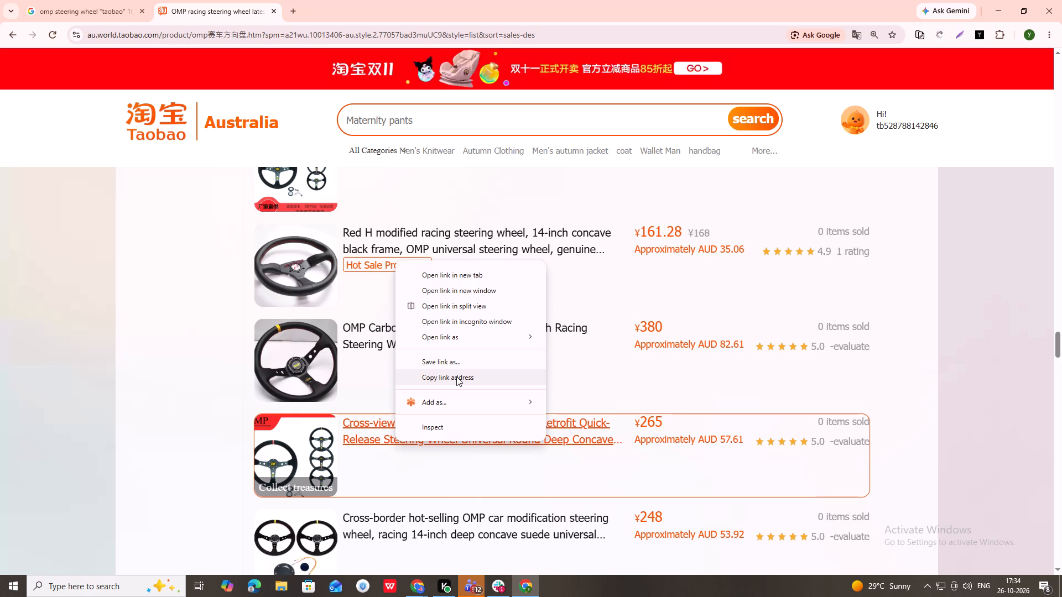
left_click(456, 376)
key("alt+Tab")
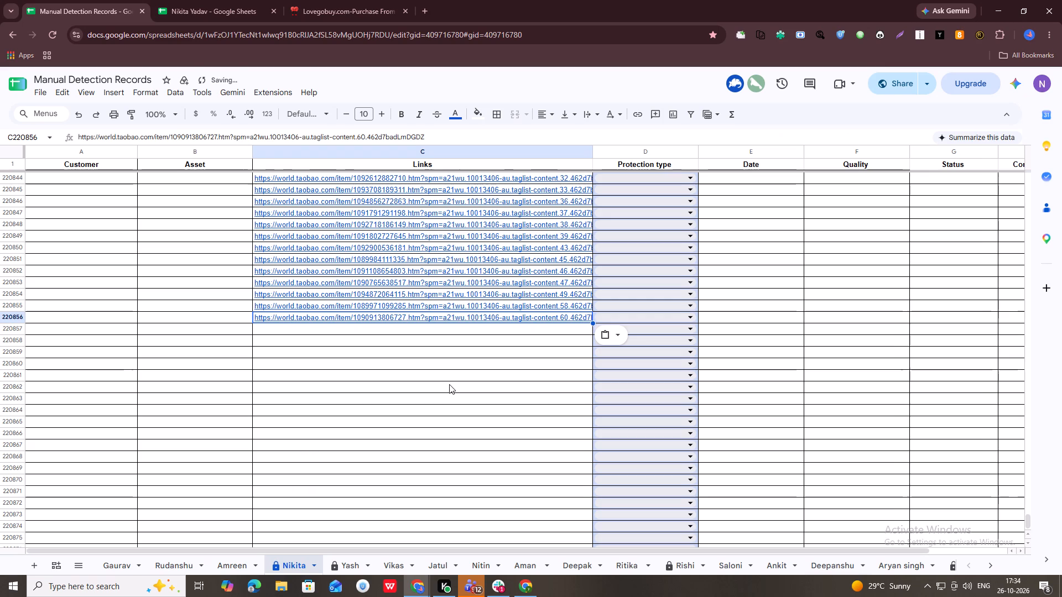
key("Down")
key("ctrl+v")
key("alt+Tab")
Record the link of the ¥265 cross-view 14-inch OMP blue velvet listing in Links row 220858 of Manual Detection Records.
scroll(446, 521, "down", 2)
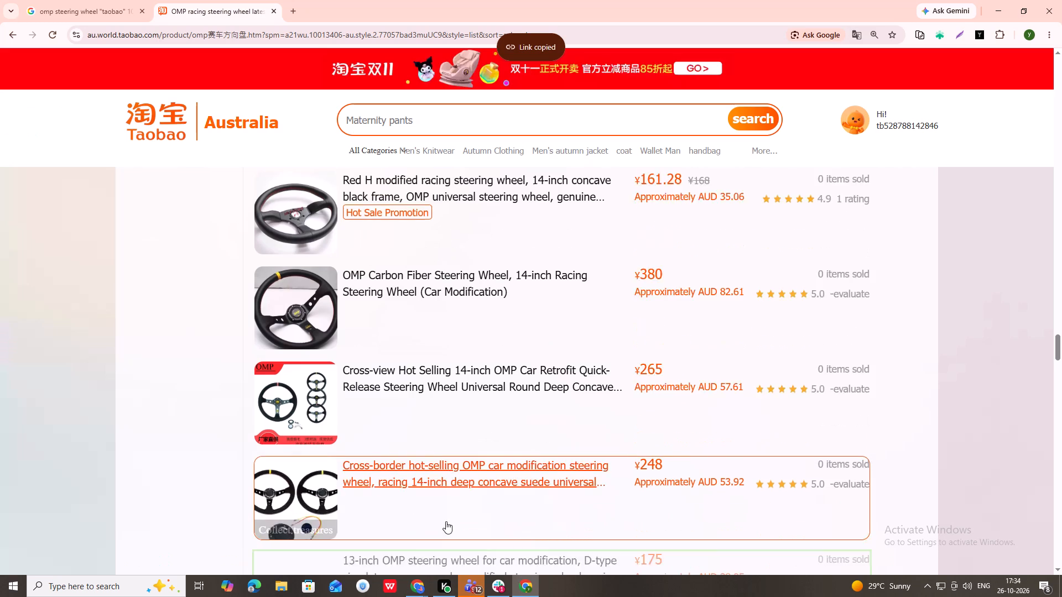
scroll(316, 461, "down", 4)
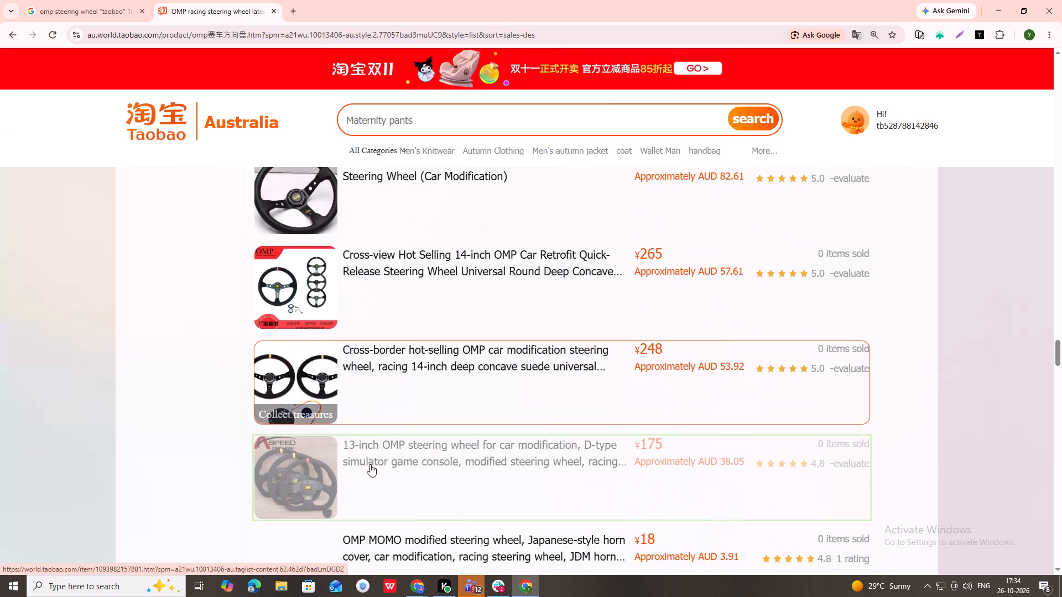
scroll(351, 426, "down", 1)
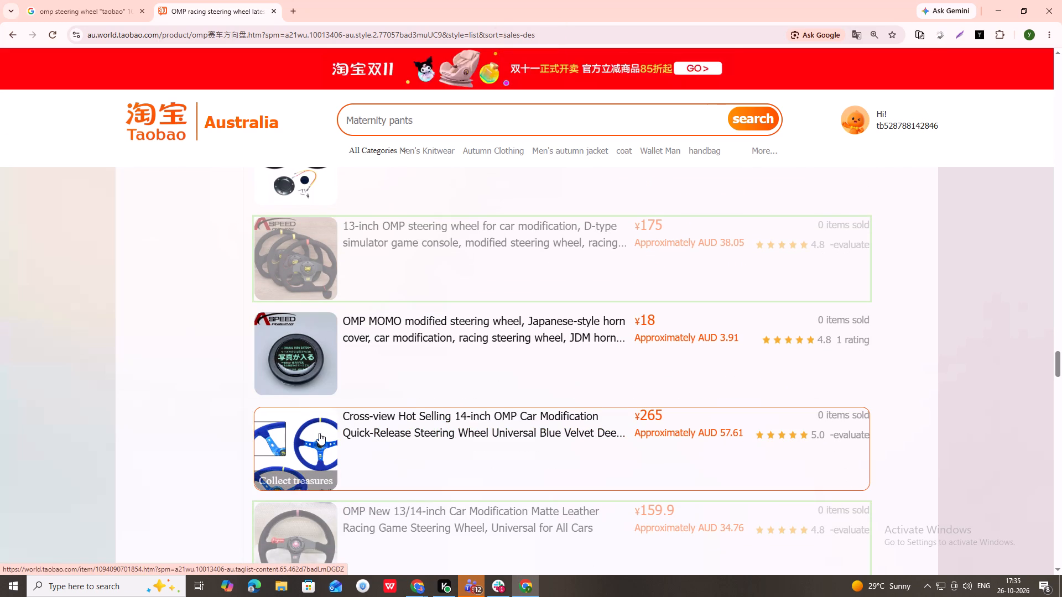
right_click(476, 417)
left_click(531, 347)
key("alt+Tab")
key("Down")
key("ctrl+v")
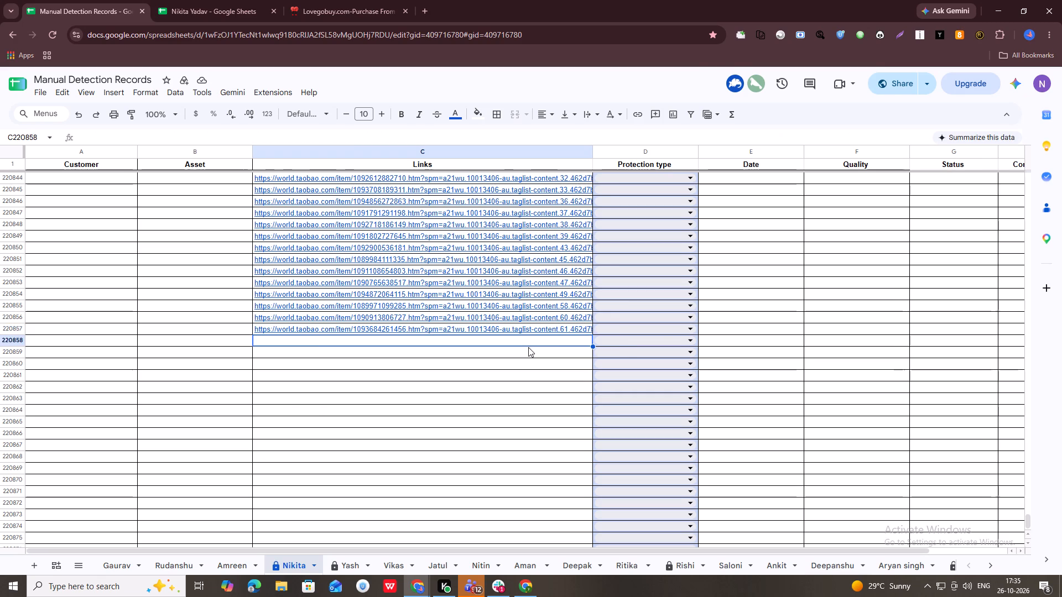
key("alt+Tab")
Record the link of the ¥85.2 OMP matte leather 14-inch/350mm listing in Links row 220859 of Manual Detection Records.
scroll(523, 355, "down", 5)
scroll(423, 391, "down", 2)
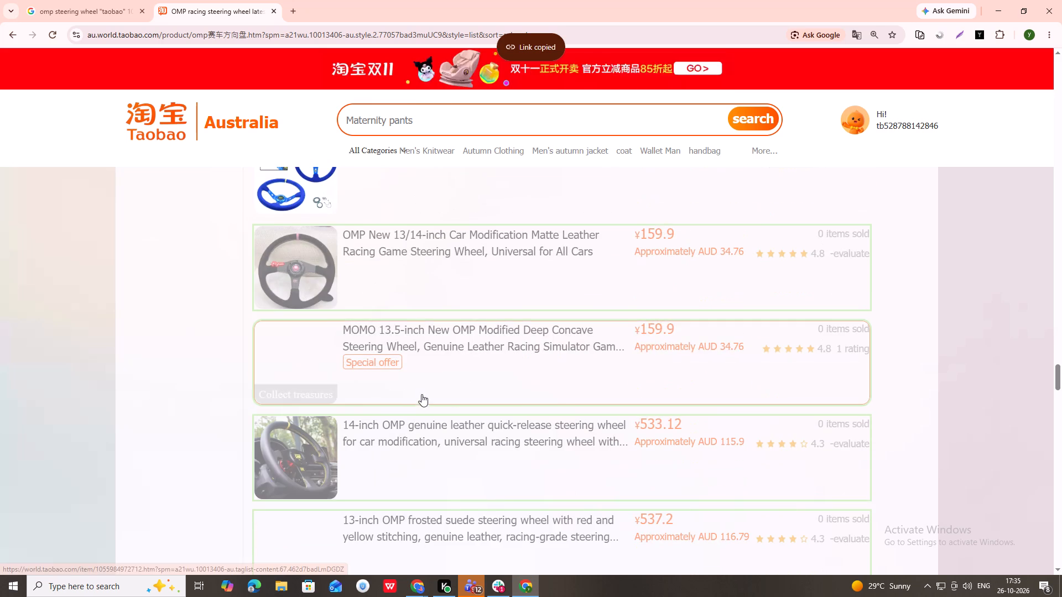
scroll(420, 373, "up", 1)
scroll(391, 362, "down", 8)
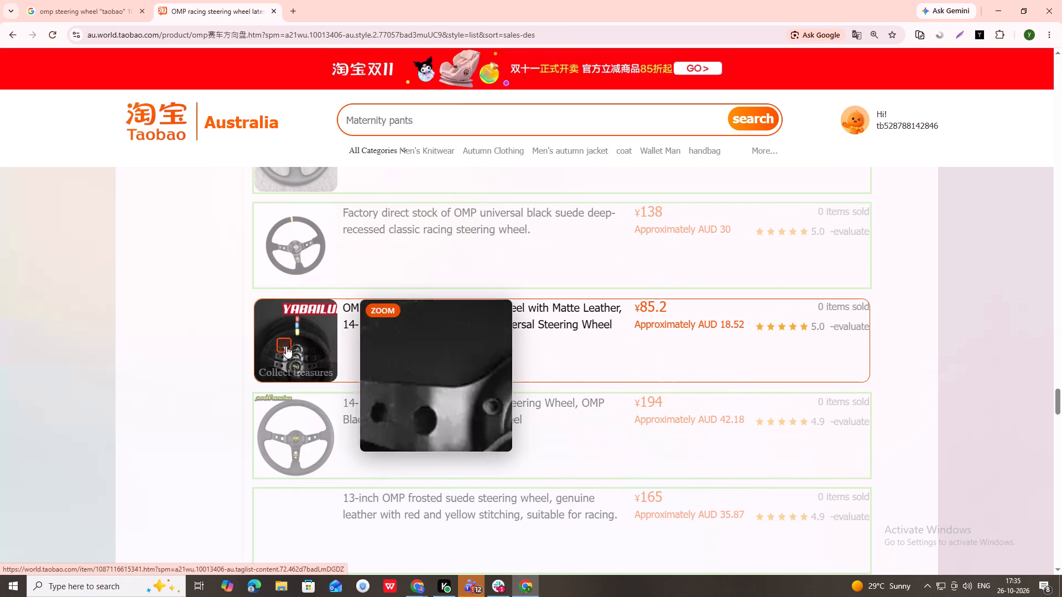
right_click(457, 315)
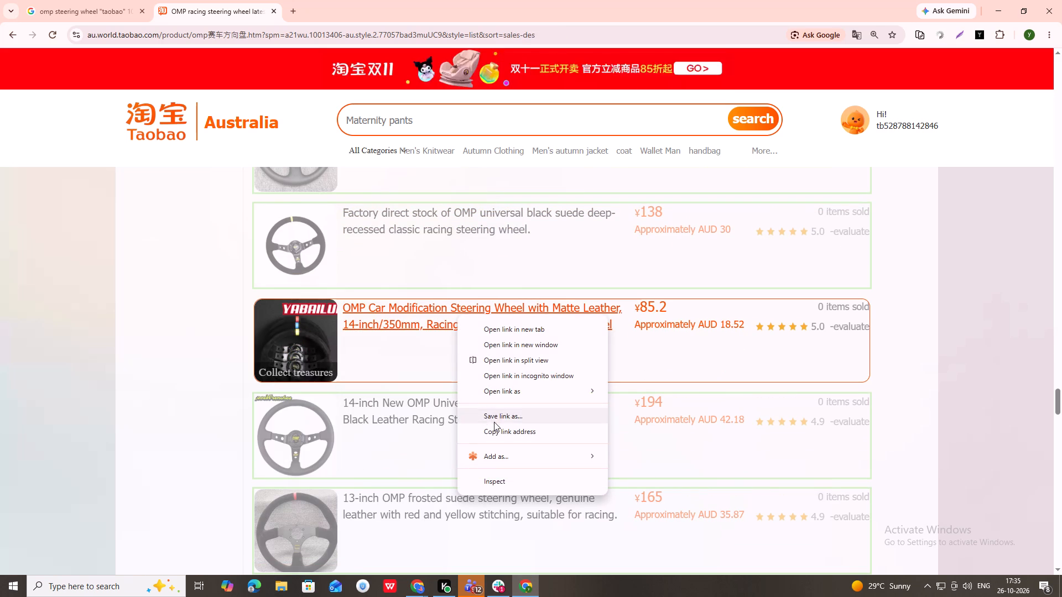
left_click(494, 428)
key("alt+Tab")
key("Down")
key("ctrl+v")
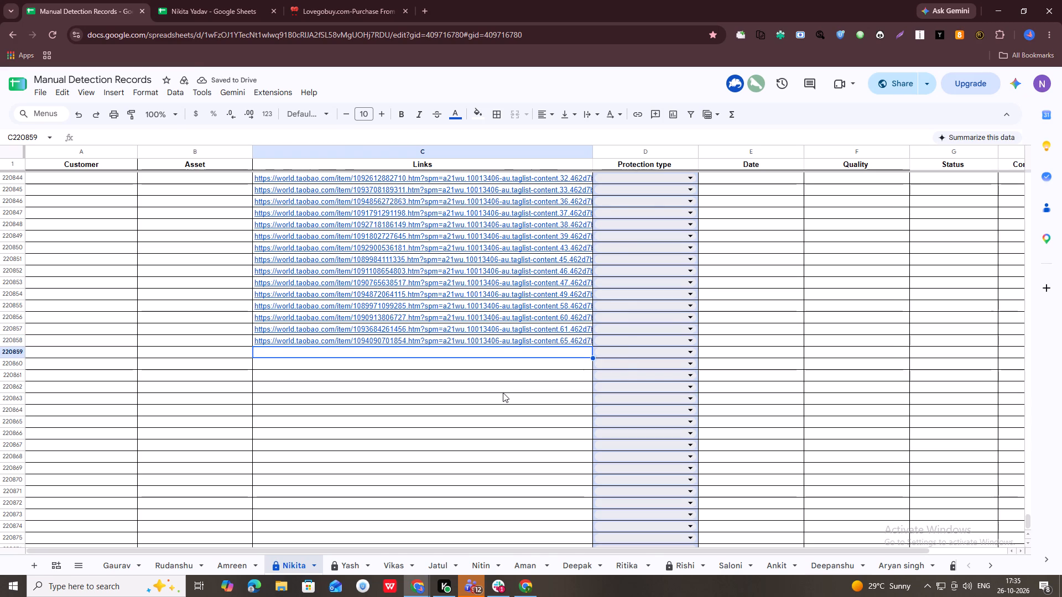
key("alt+Tab")
View the product image of the ¥155 OMP 14-inch flat matte leather listing in a separate tab to check its branding.
scroll(461, 448, "down", 9)
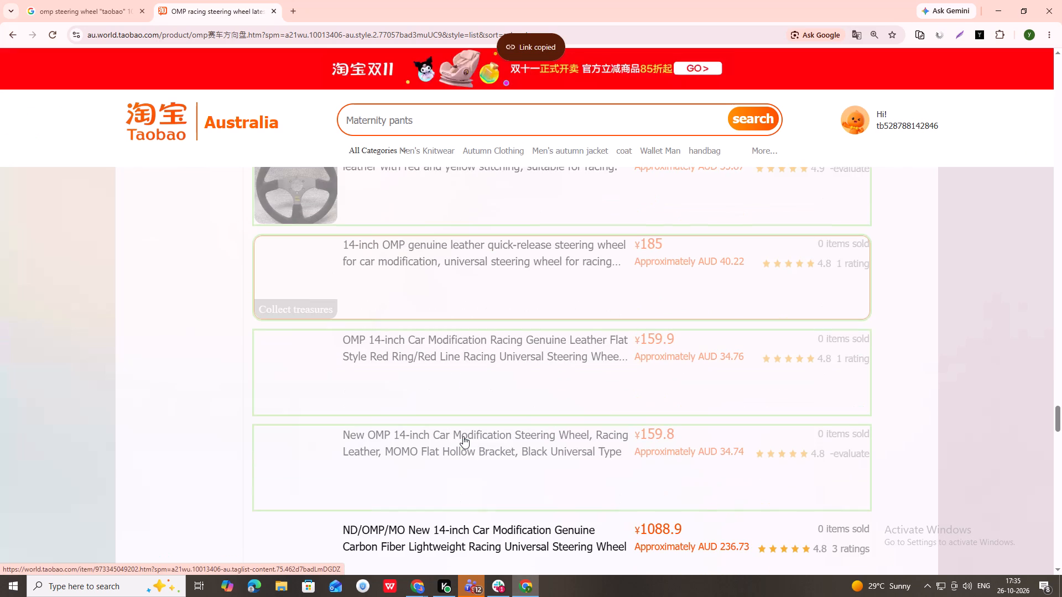
scroll(460, 436, "down", 1)
scroll(353, 420, "down", 1)
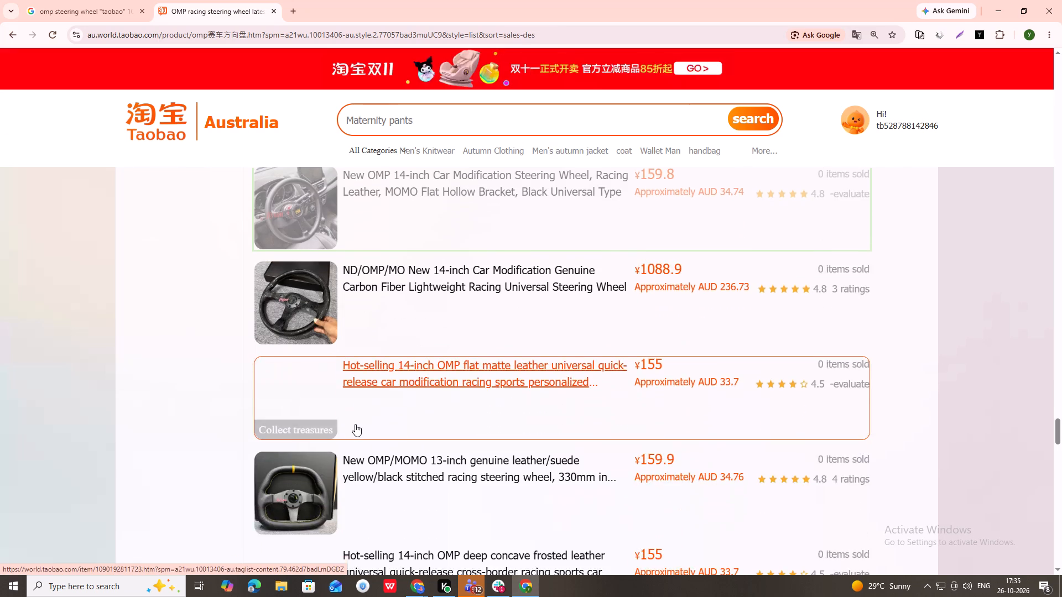
scroll(291, 479, "down", 4)
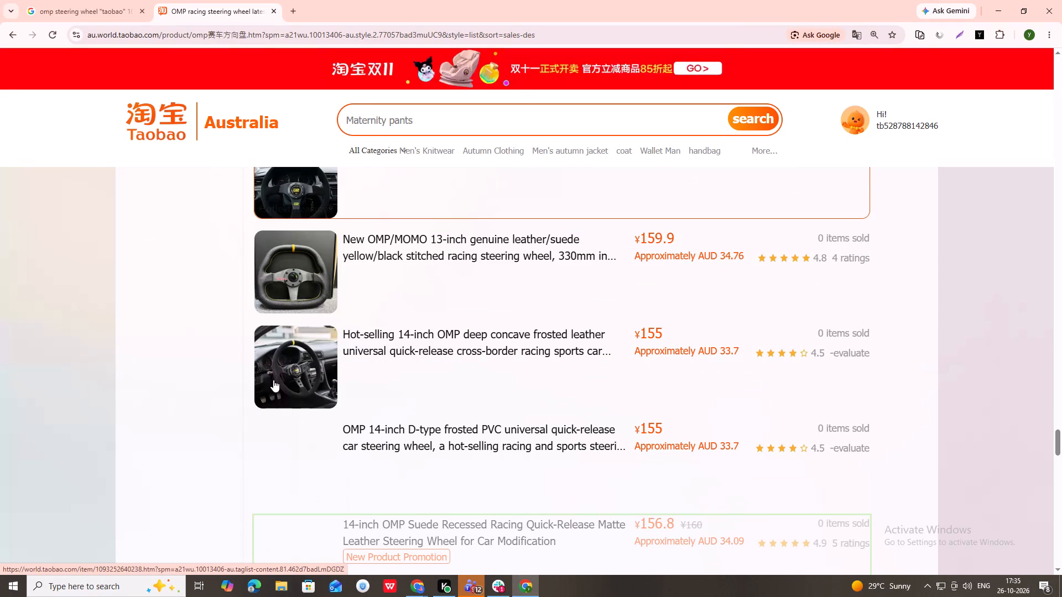
scroll(316, 363, "up", 2)
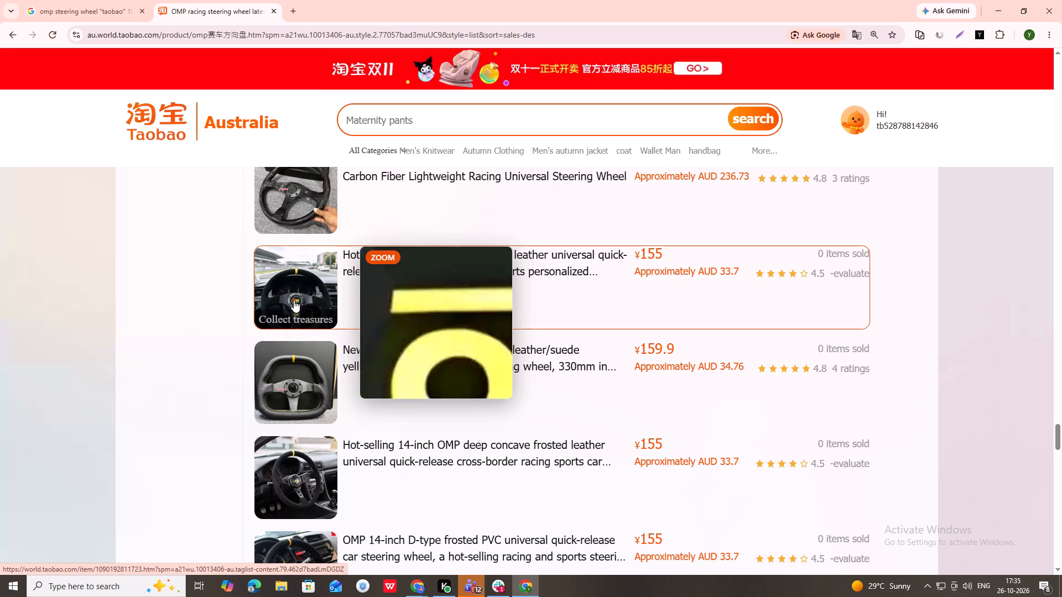
right_click(302, 296)
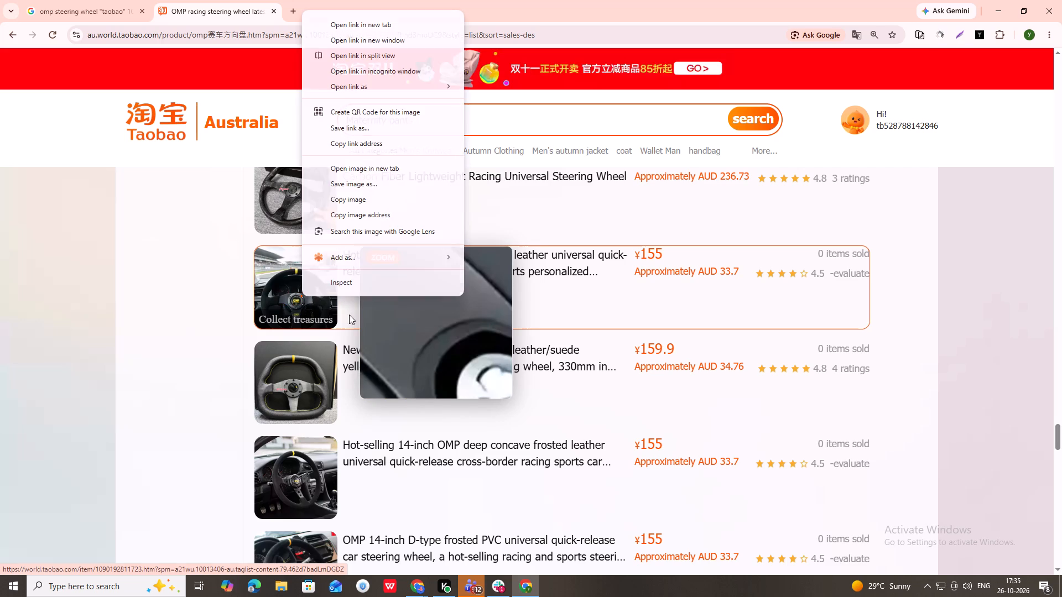
left_click(345, 166)
left_click(393, 0)
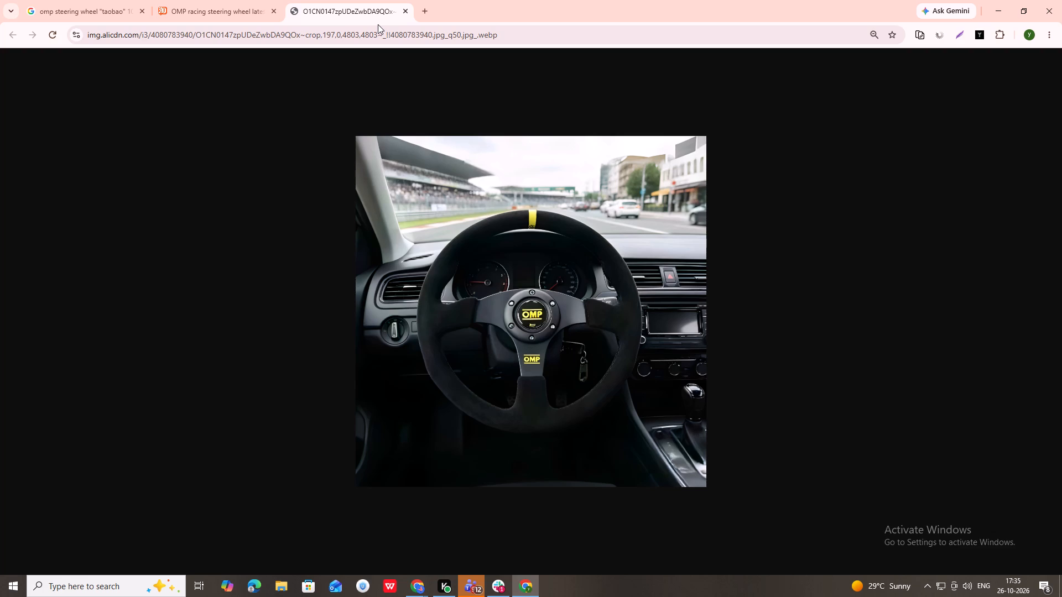
middle_click(330, 0)
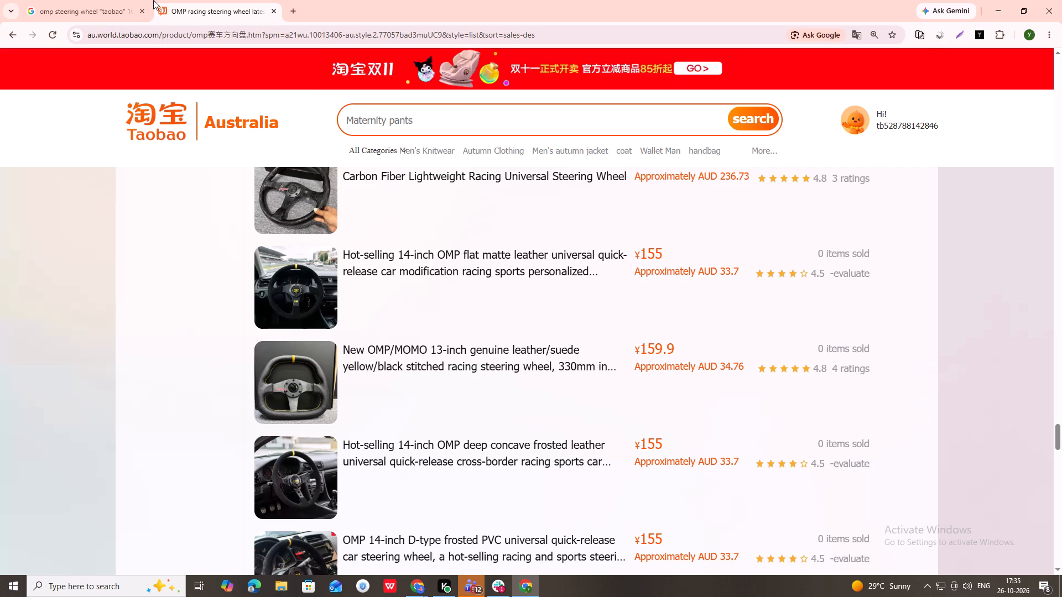
Record the link of the ¥155 OMP 14-inch flat matte leather listing in Links row 220860 of Manual Detection Records.
right_click(414, 278)
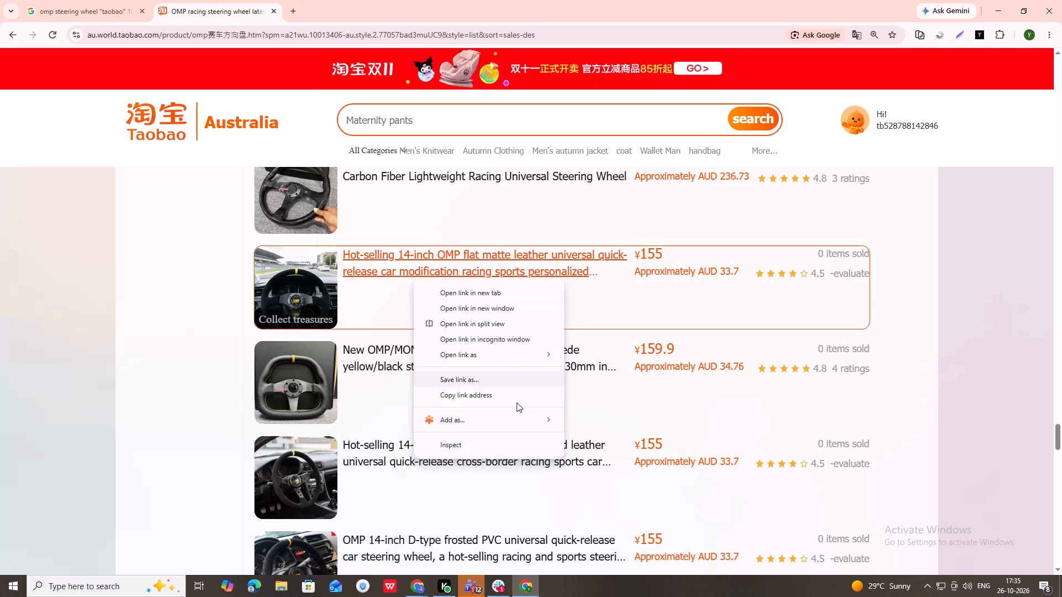
left_click(516, 402)
key("alt+Tab")
key("Down")
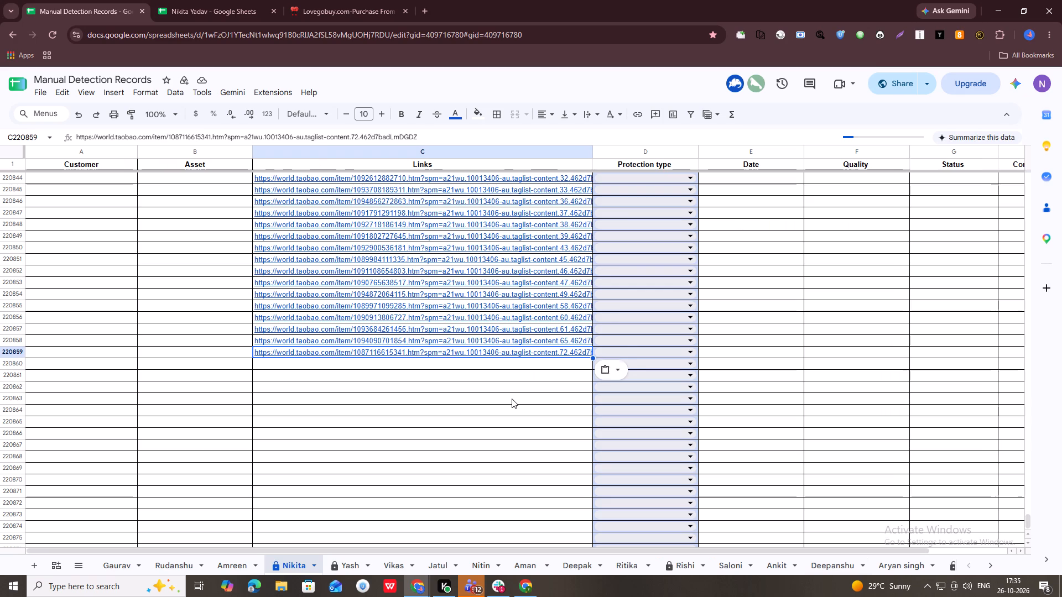
key("ctrl+v")
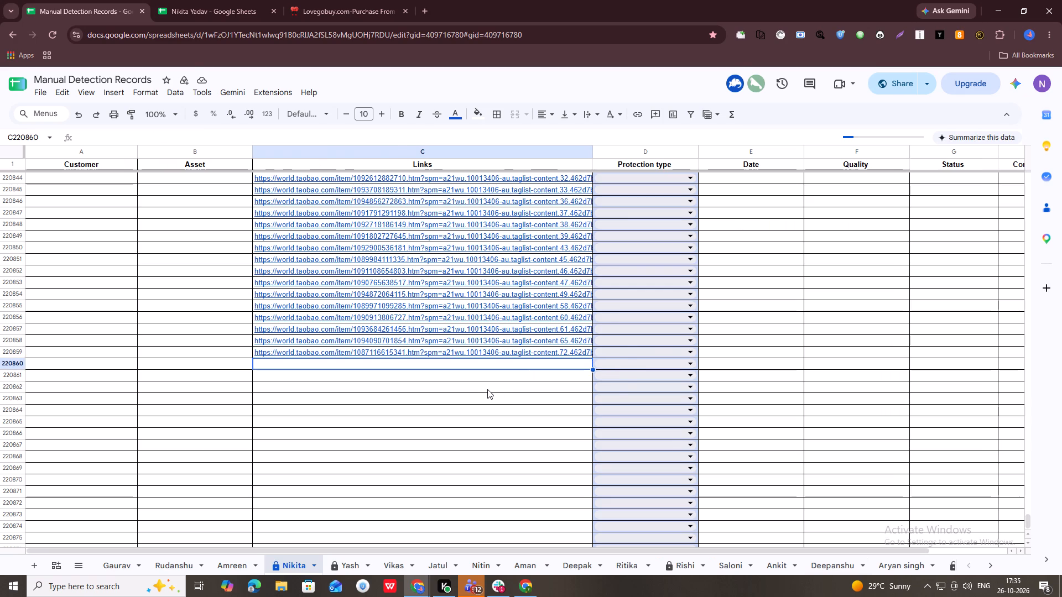
key("alt+Tab")
Record the link of the ¥155 OMP 14-inch deep concave frosted leather listing in Links row 220861 of Manual Detection Records.
scroll(498, 428, "down", 1)
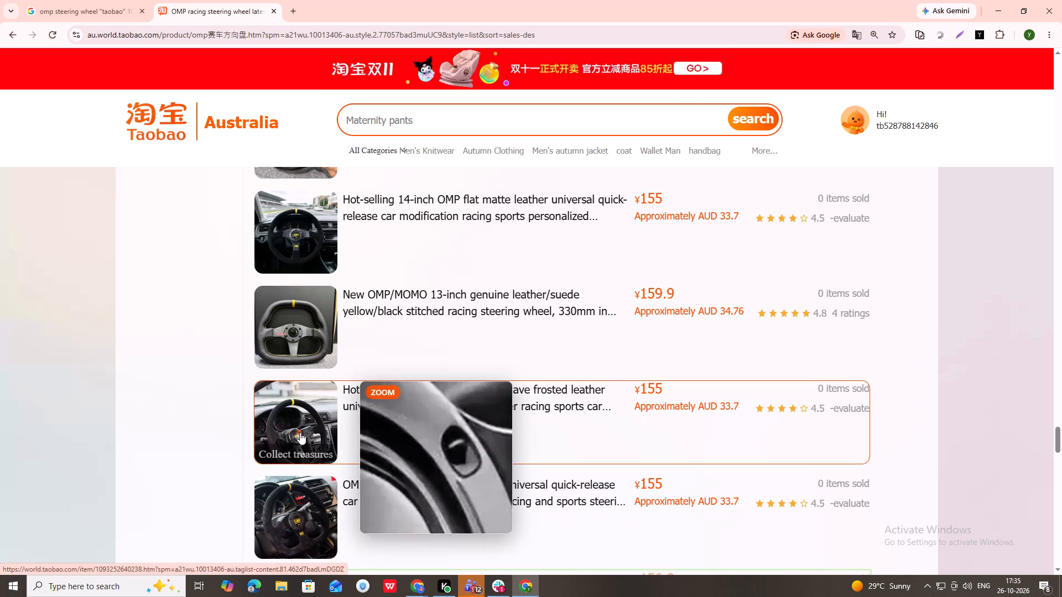
right_click(405, 415)
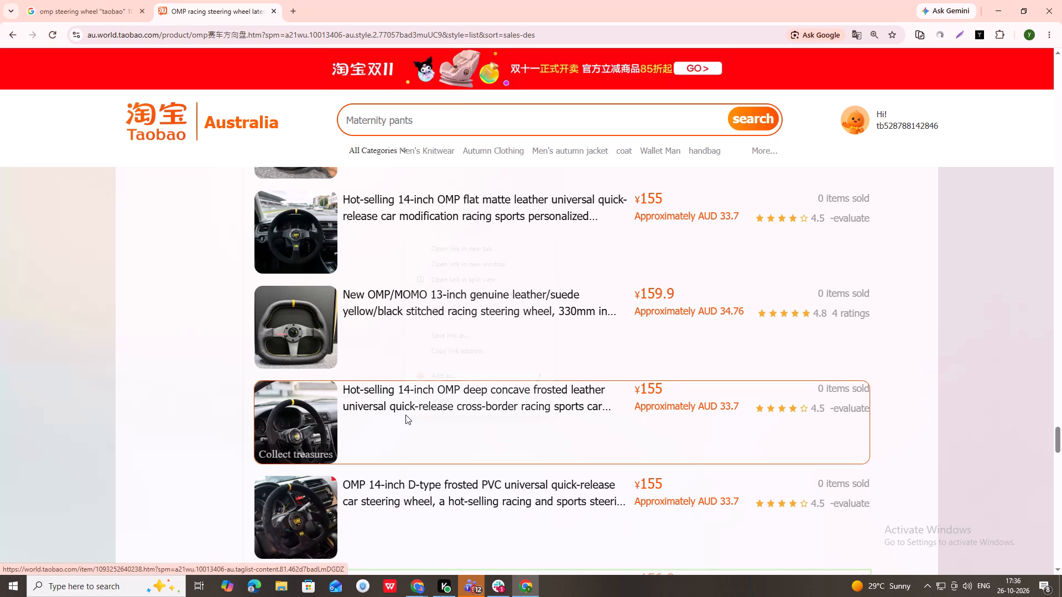
left_click(456, 357)
key("alt+Tab")
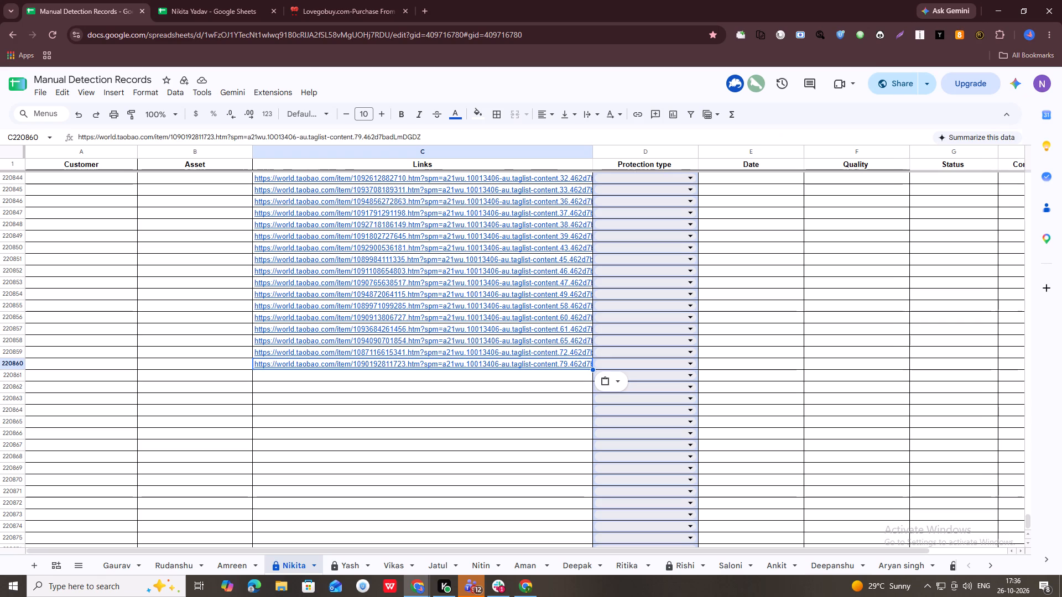
key("Down")
key("ctrl+v")
key("alt+Tab")
Record the link of the ¥155 OMP 14-inch D-type frosted PVC listing in Links row 220862 of Manual Detection Records.
scroll(418, 446, "down", 1)
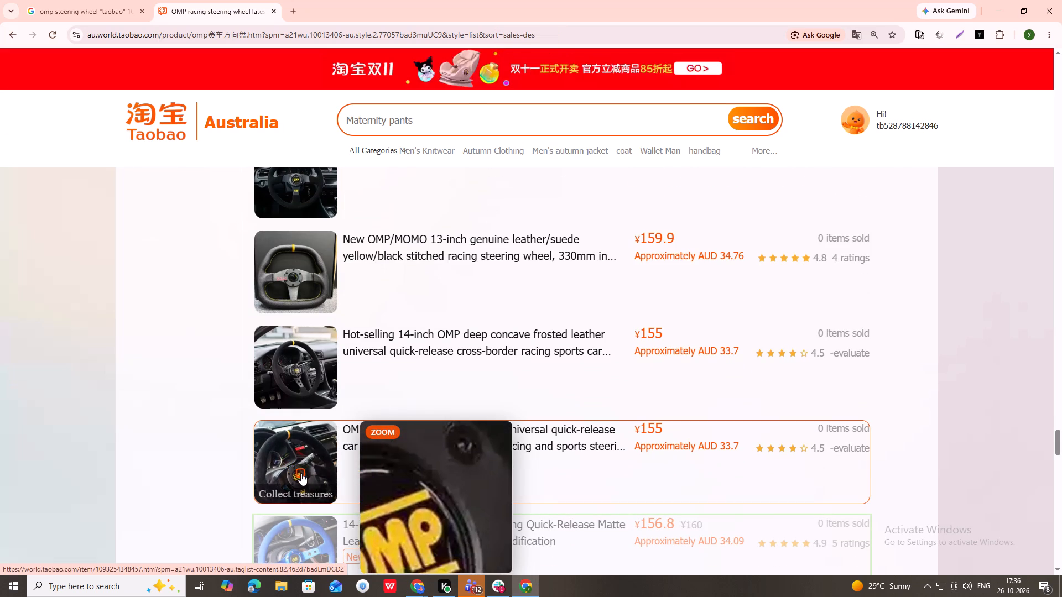
right_click(461, 444)
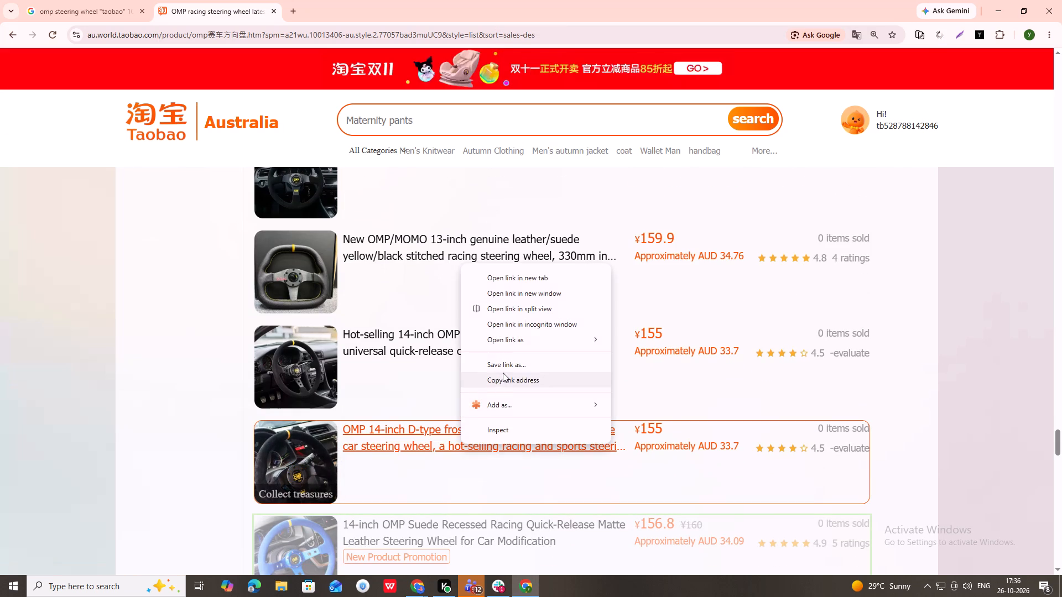
left_click(503, 373)
key("alt+Tab")
key("Down")
key("ctrl+v")
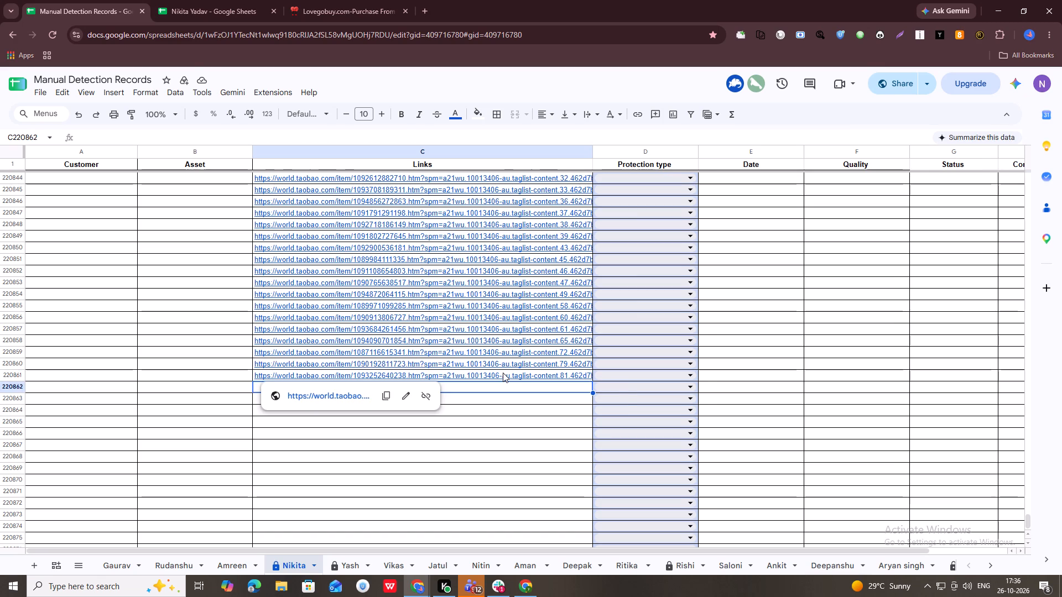
key("ctrl+space")
key("alt+Tab")
View the product image of the ¥155 OMP 14-inch Pink Heart genuine leather listing in a separate tab to check its branding.
scroll(396, 457, "down", 3)
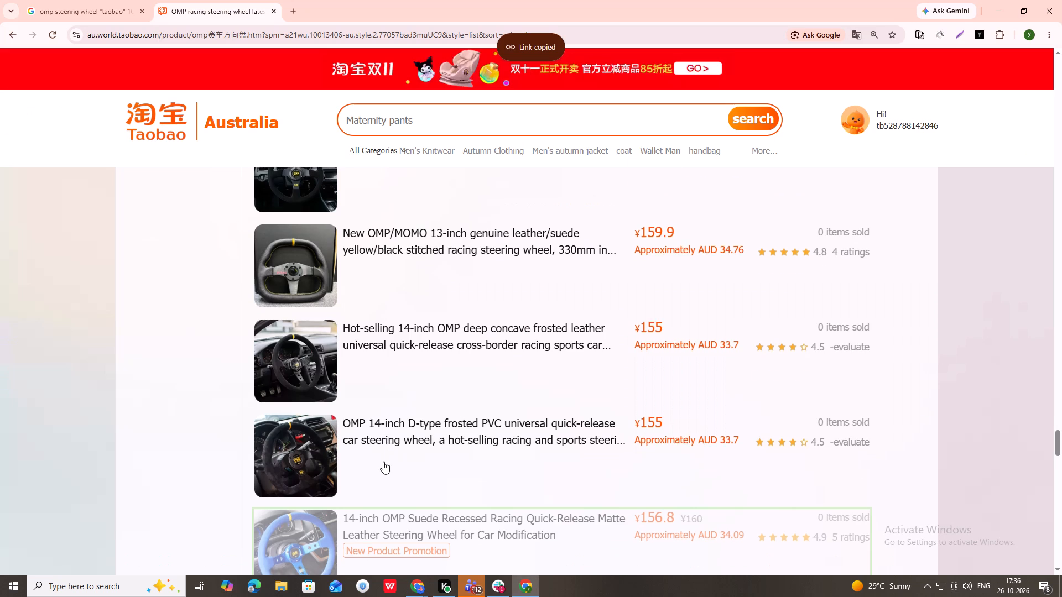
scroll(355, 458, "down", 2)
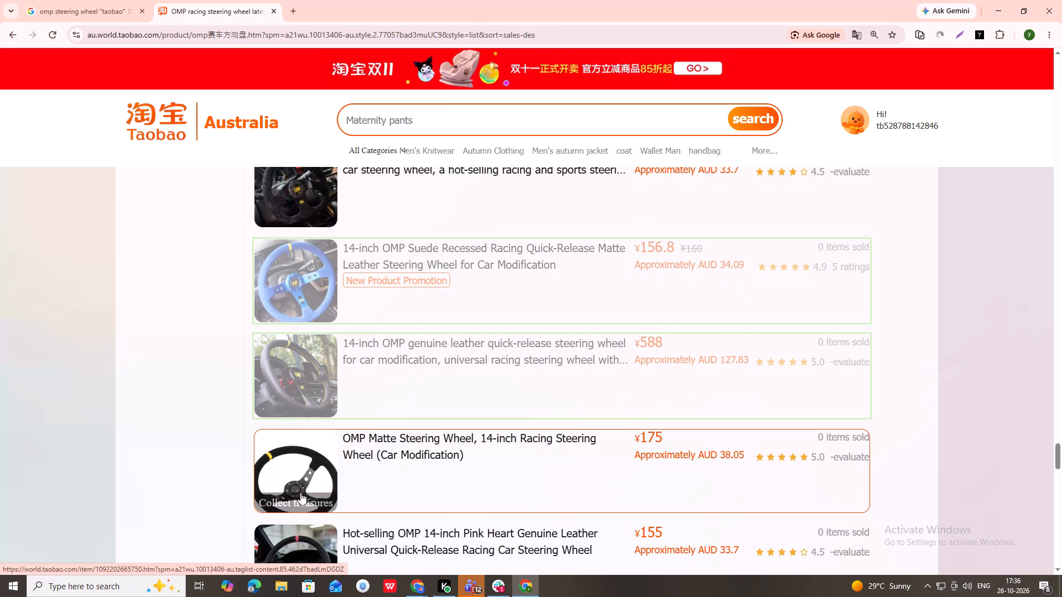
scroll(304, 489, "down", 2)
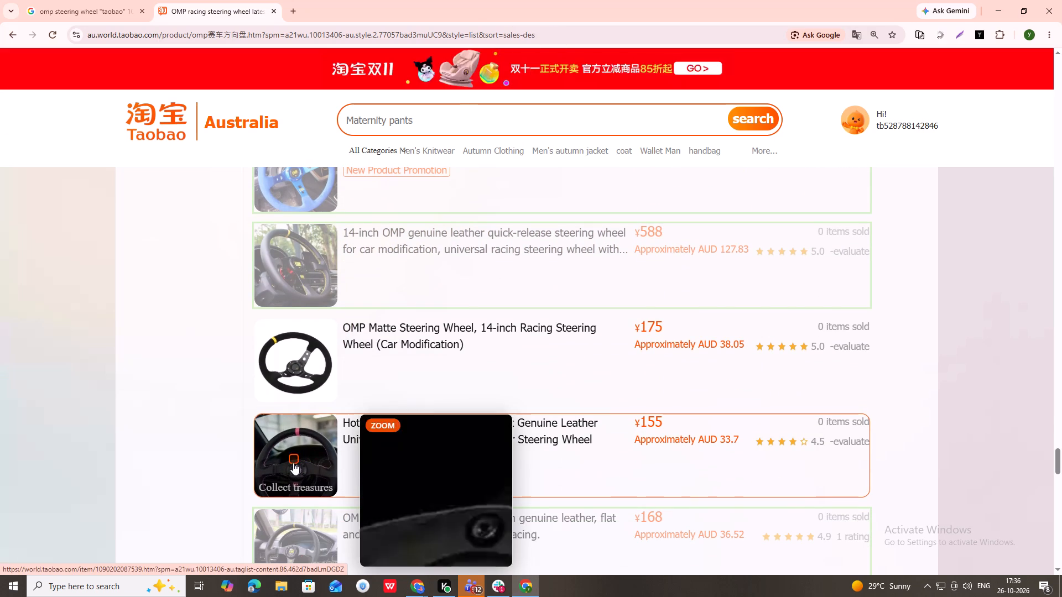
right_click(304, 462)
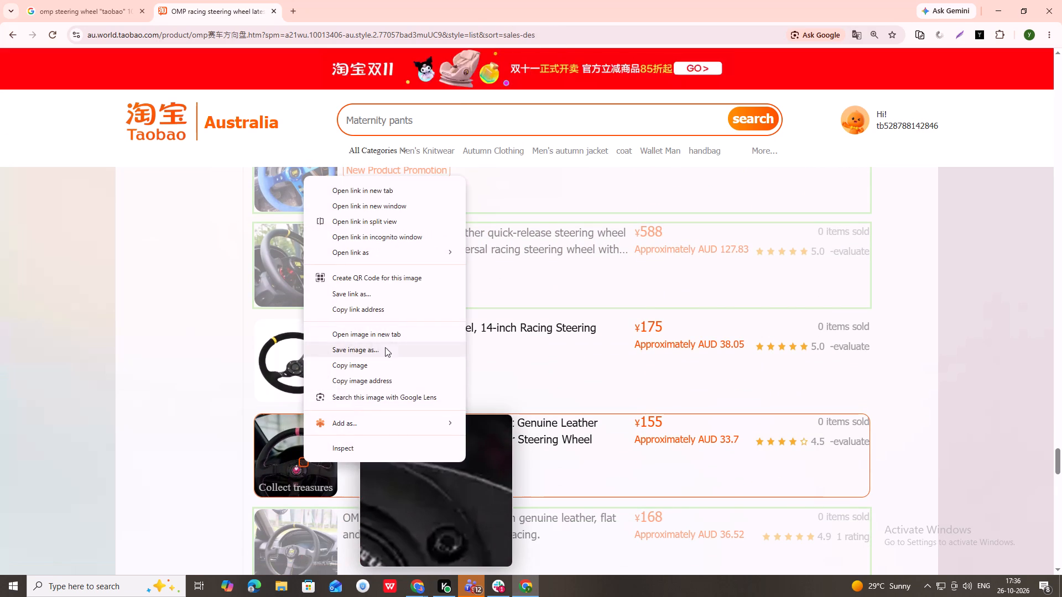
left_click(394, 328)
left_click(415, 0)
left_click(377, 0)
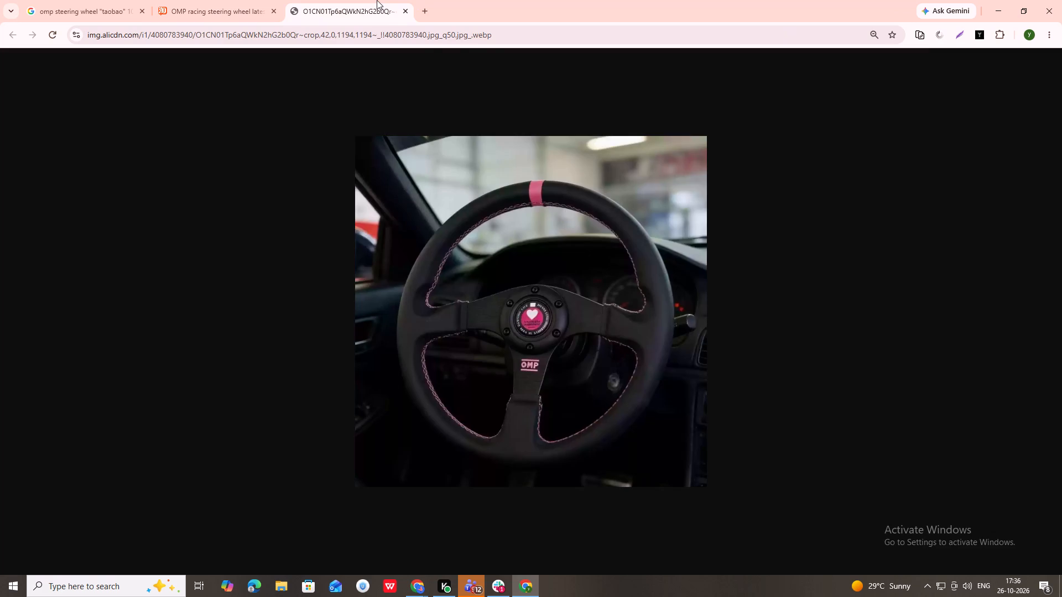
middle_click(377, 0)
Record the link of the ¥155 OMP 14-inch Pink Heart genuine leather listing in Links row 220863 of Manual Detection Records.
right_click(496, 434)
left_click(543, 371)
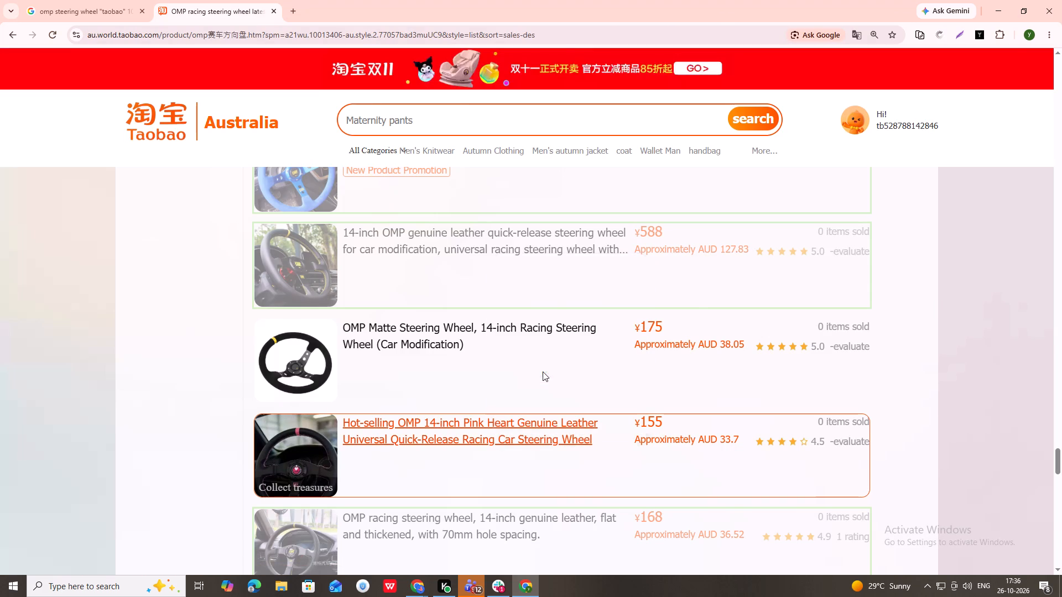
key("alt+Tab")
key("Down")
key("ctrl+v")
key("alt+Tab")
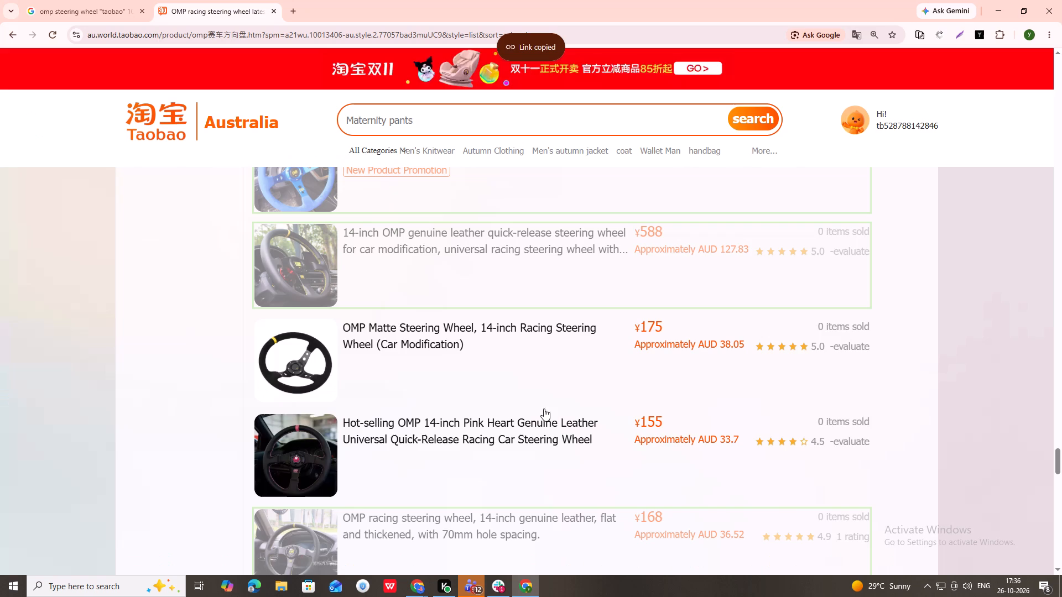
Record the link of the ¥222 OMP 14-inch 350mm red suede listing in Links row 220864 of Manual Detection Records.
scroll(552, 428, "down", 6)
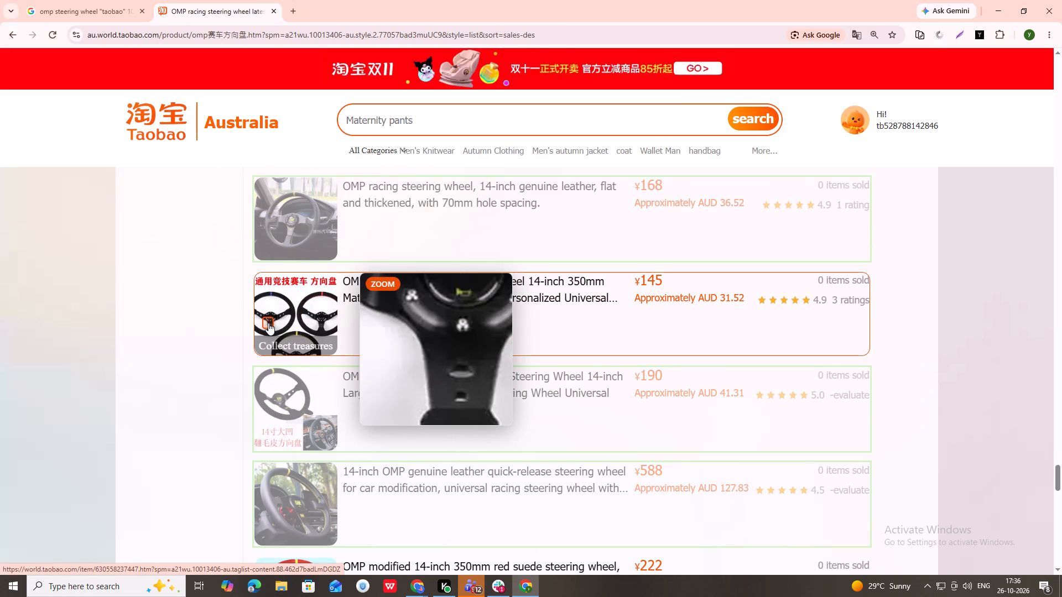
scroll(307, 348, "down", 5)
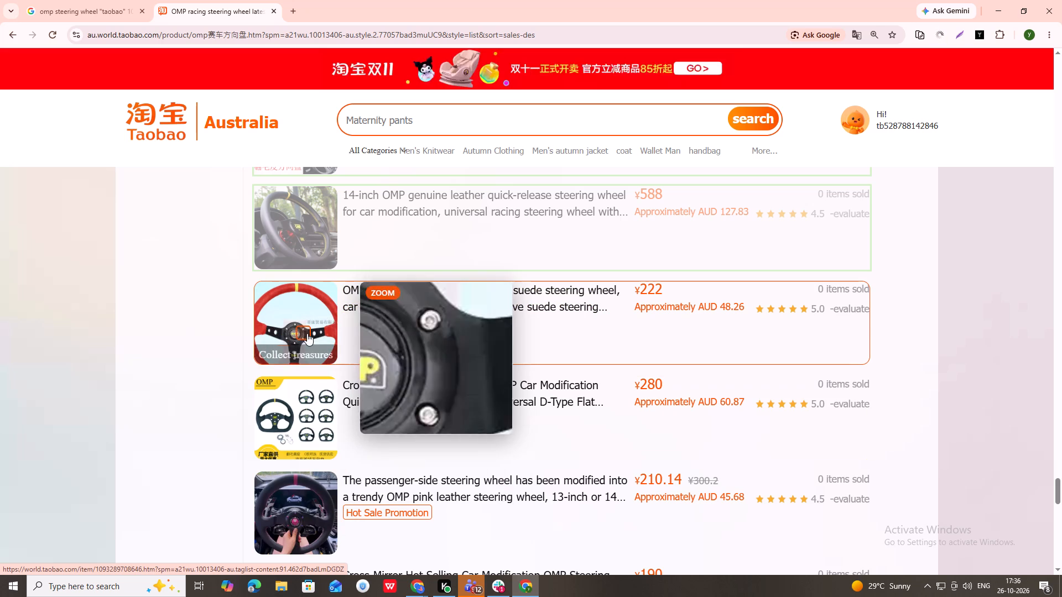
right_click(448, 320)
left_click(484, 432)
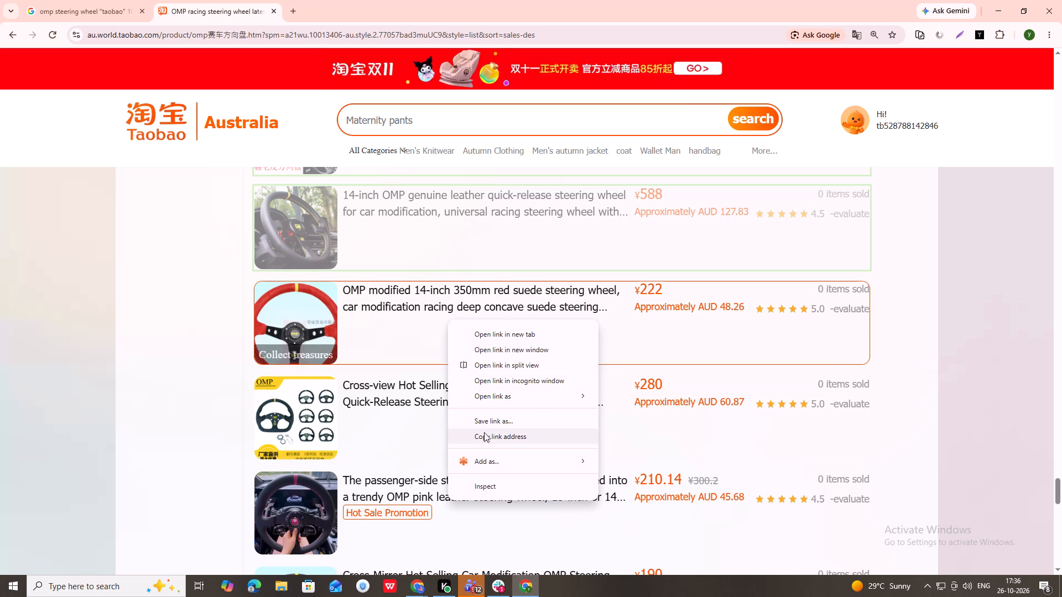
key("alt+Tab")
key("Down")
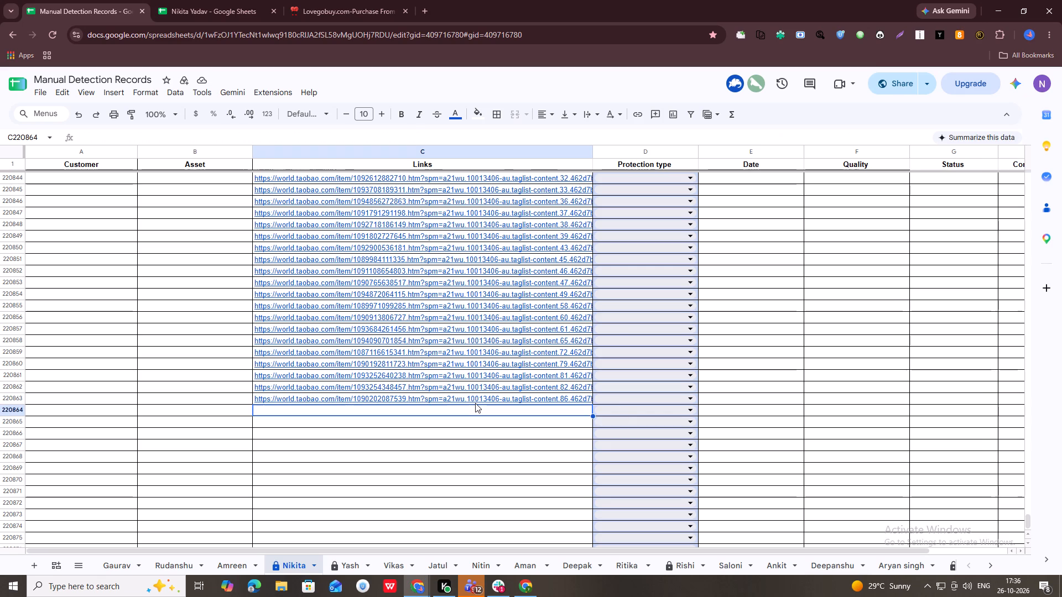
key("ctrl+v")
key("alt+Tab")
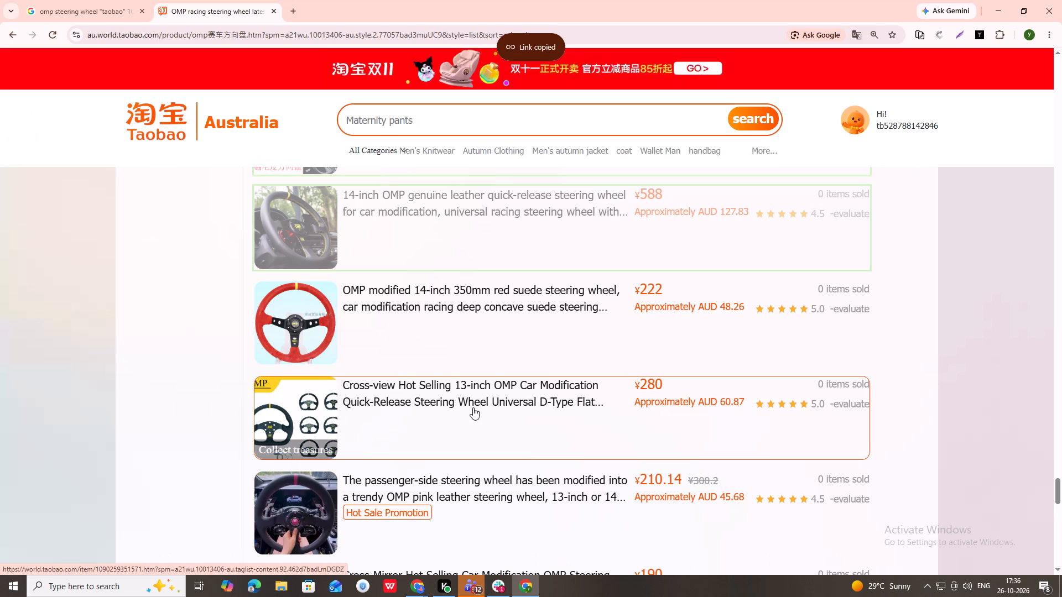
Record the link of the ¥280 cross-view 13-inch OMP D-type flat listing in Links row 220865 of Manual Detection Records.
right_click(473, 407)
left_click(518, 347)
key("alt+Tab")
key("Down")
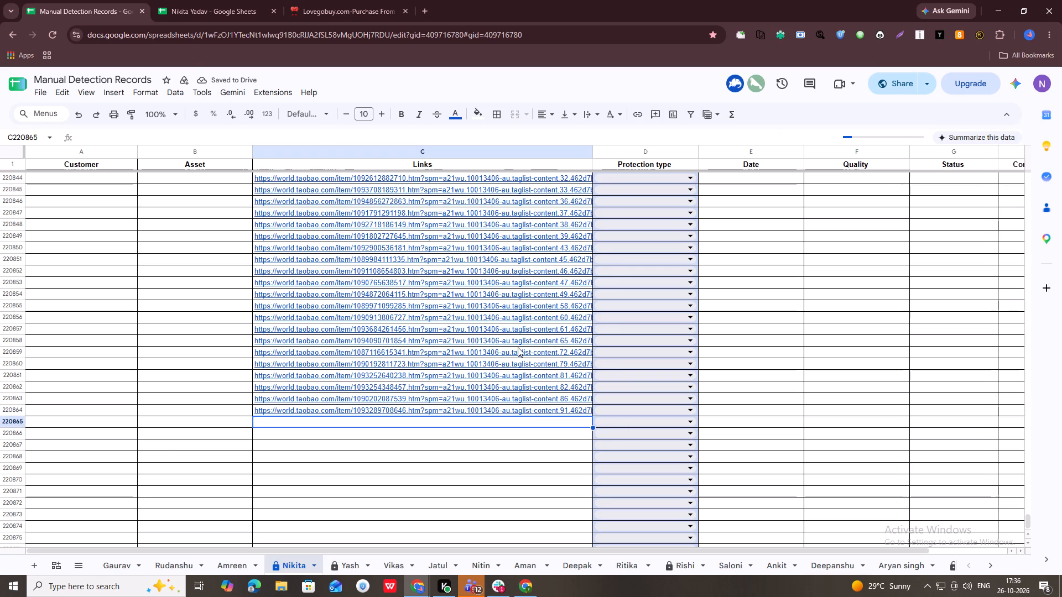
key("ctrl+v")
key("alt+Tab")
Record the link of the ¥190 Cross-Mirror OMP D-type PVC 13-inch 320mm listing in Links row 220866 of Manual Detection Records.
scroll(415, 380, "down", 2)
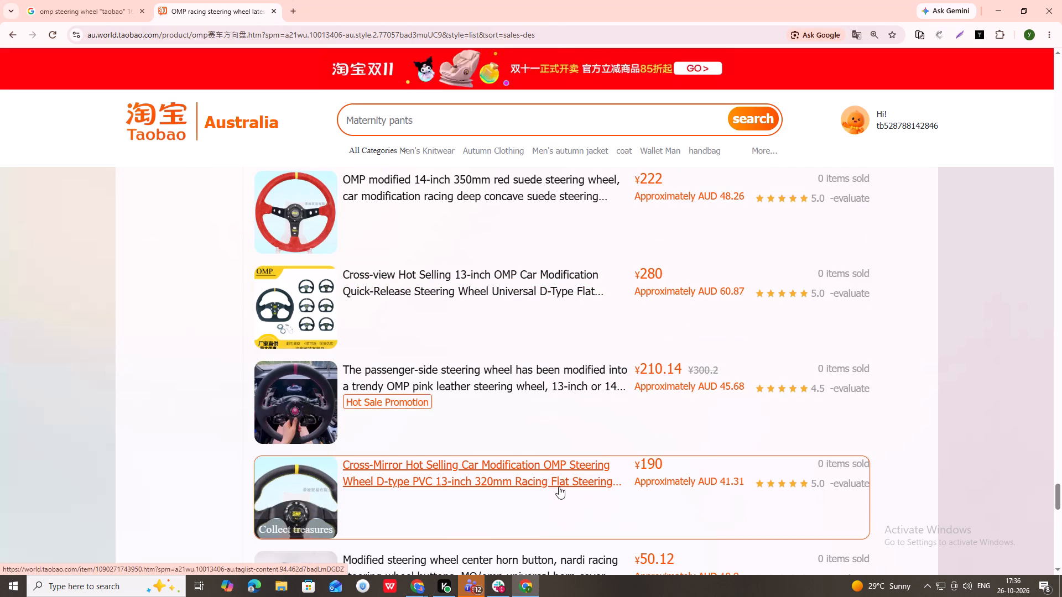
right_click(559, 486)
left_click(602, 427)
key("alt+Tab")
key("Down")
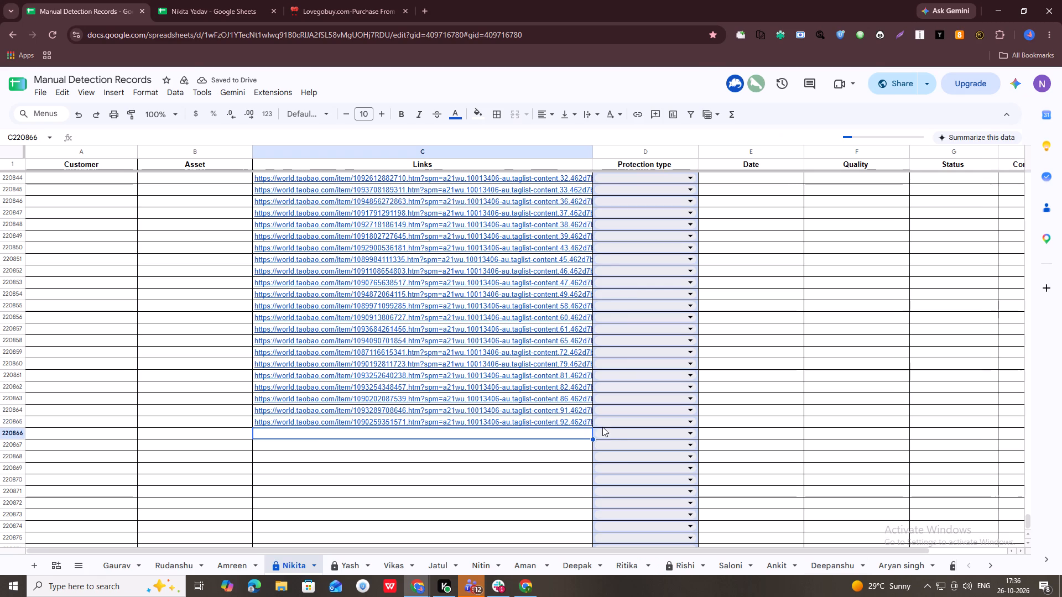
key("ctrl+v")
key("alt+Tab")
Record the link of the ¥280 OMP universal 14-inch suede/deer leather flat listing in Links row 220867 of Manual Detection Records.
scroll(543, 400, "down", 3)
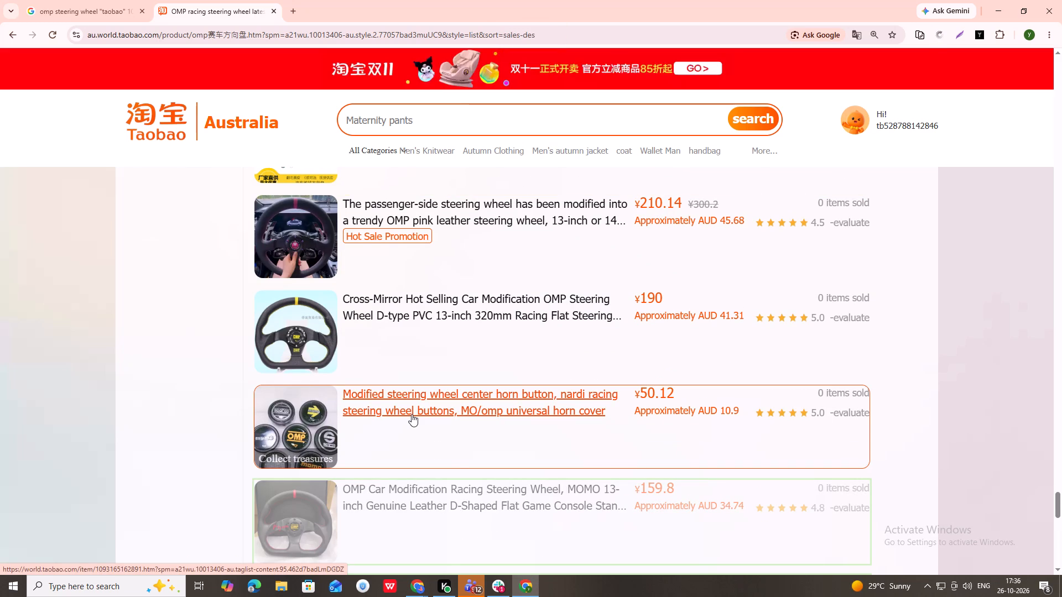
scroll(467, 447, "down", 5)
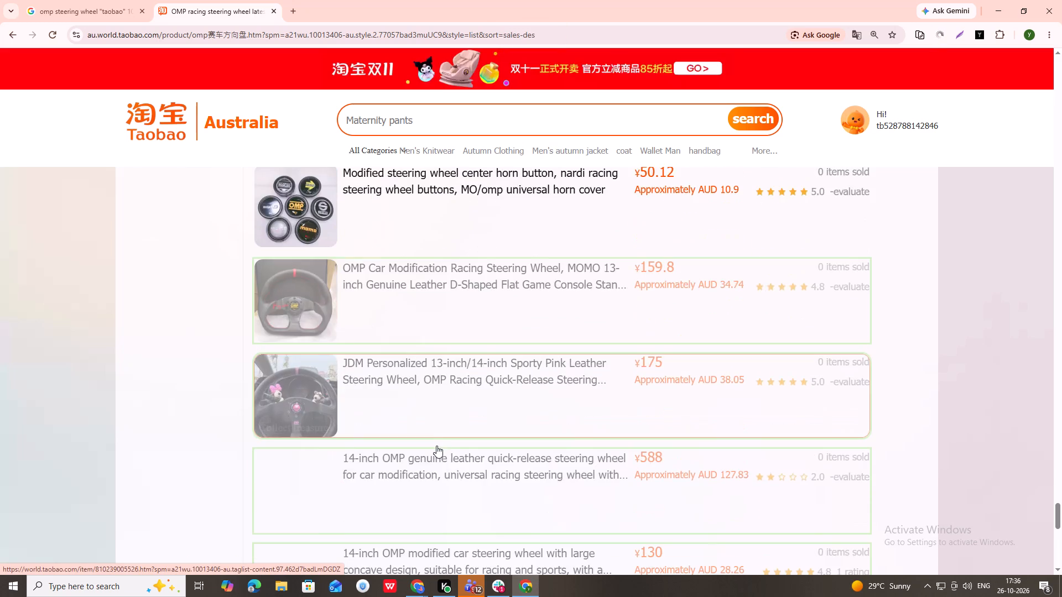
scroll(436, 446, "down", 4)
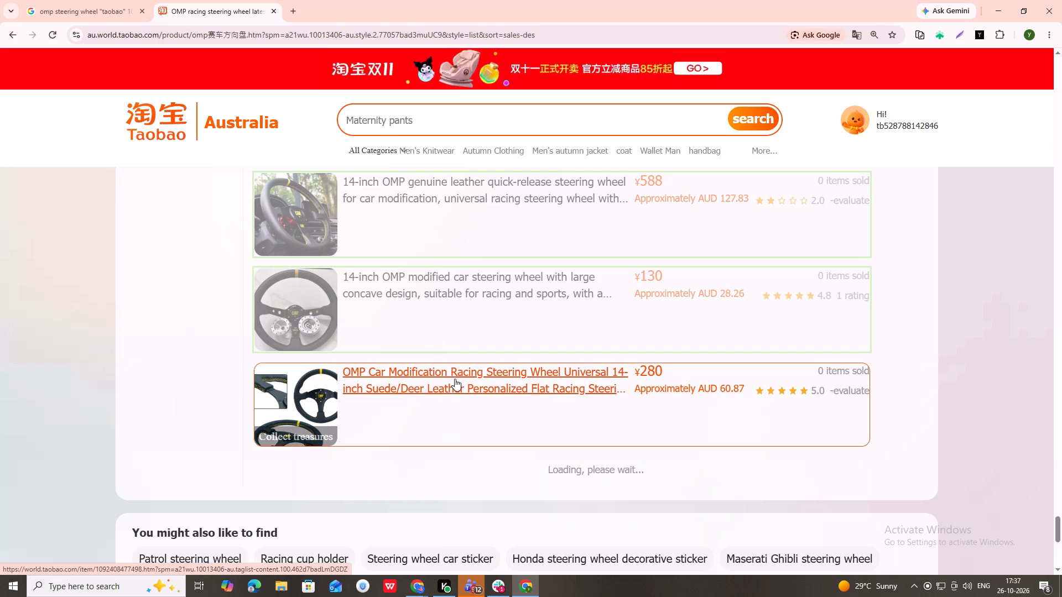
key("alt+Tab")
key("alt+Tab")
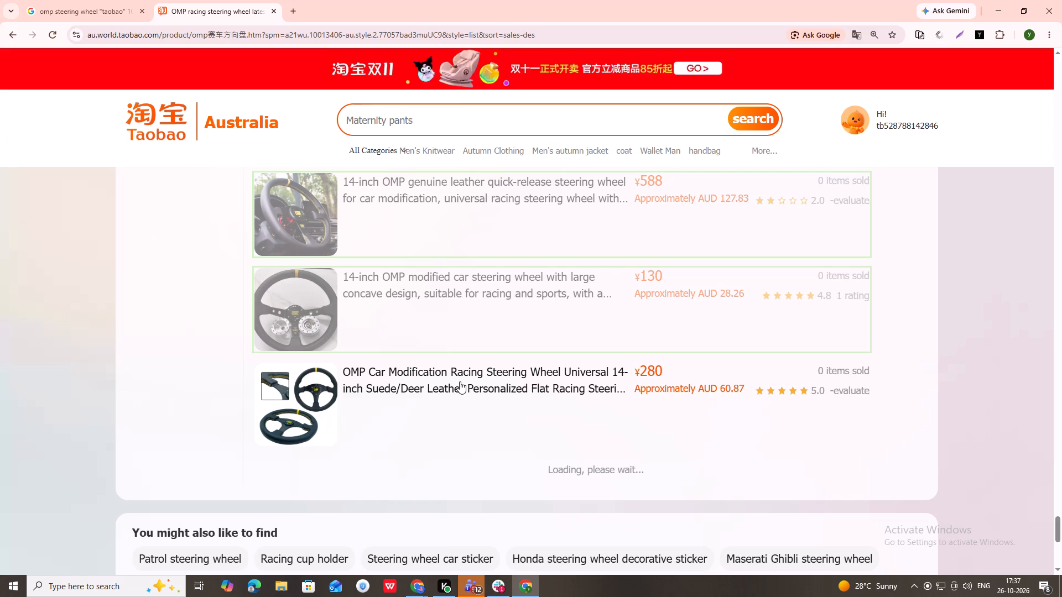
right_click(460, 381)
left_click(530, 496)
key("alt+Tab")
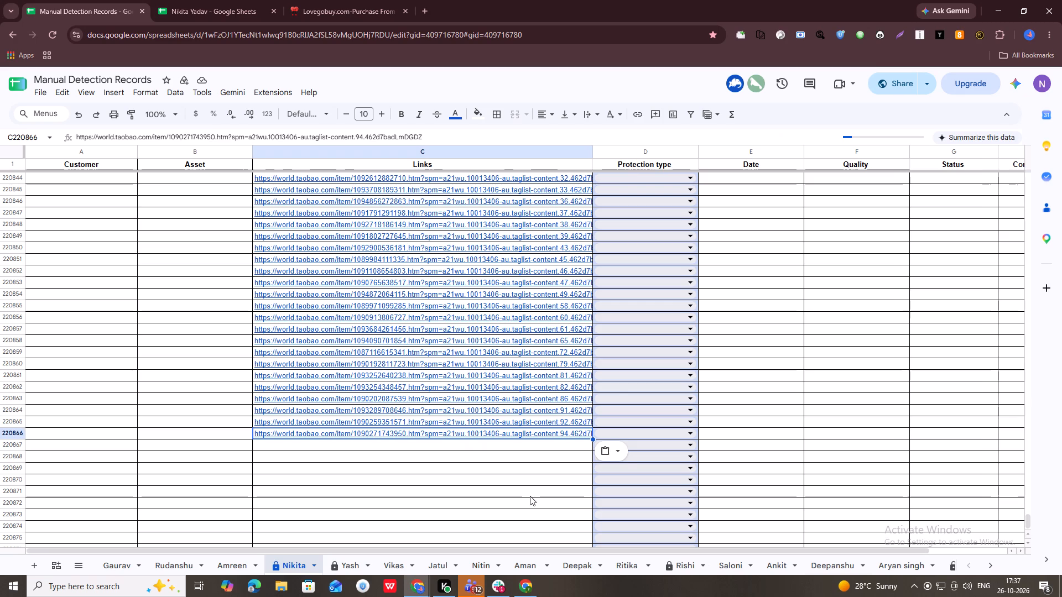
key("Down")
key("ctrl+v")
key("alt+Tab")
Record the link of the ¥265 cross-view 13-inch OMP D-type flat listing in Links row 220868 of Manual Detection Records.
scroll(671, 421, "down", 1)
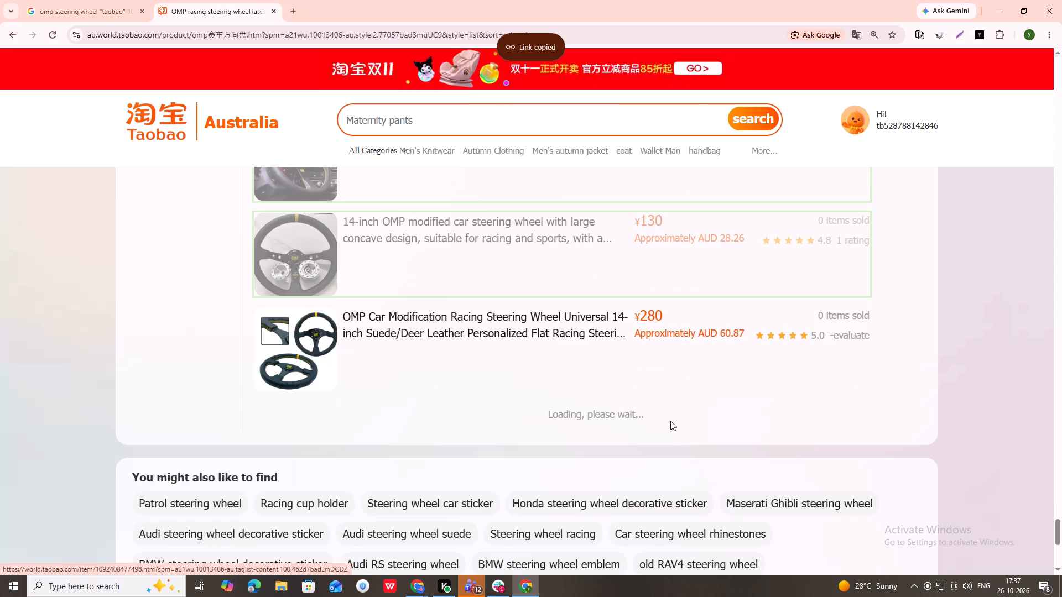
scroll(472, 443, "down", 1)
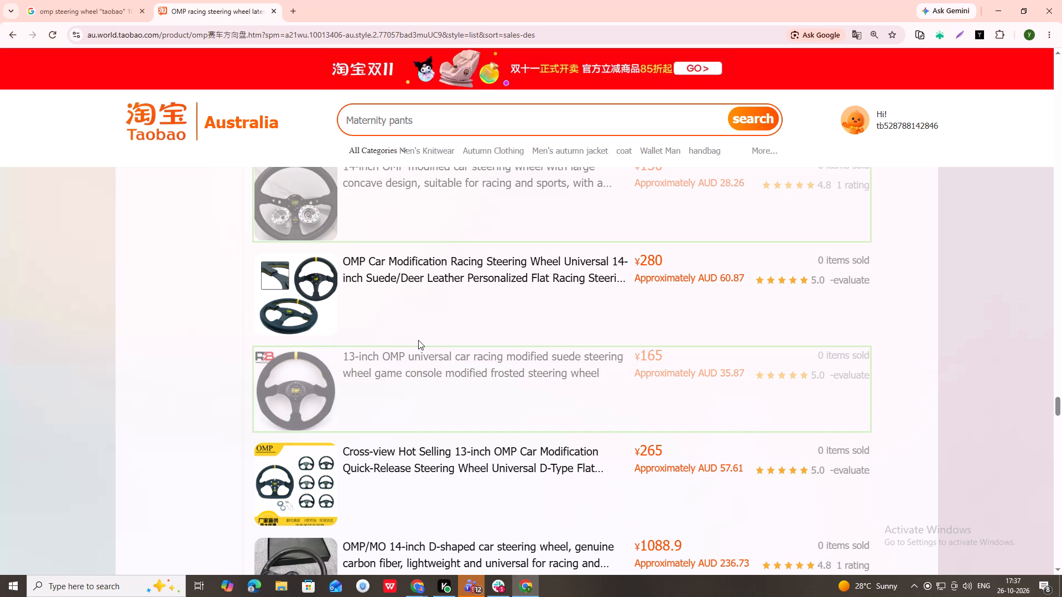
scroll(417, 383, "down", 1)
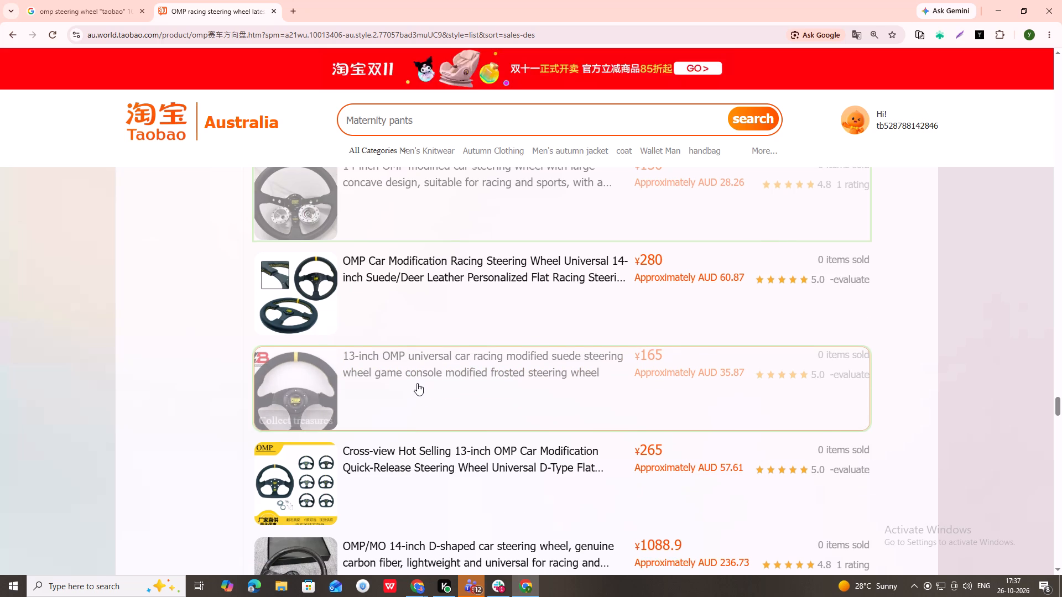
right_click(407, 405)
left_click_drag(481, 333, 478, 341)
key("alt+Tab")
key("Down")
key("ctrl+v")
key("alt+Tab")
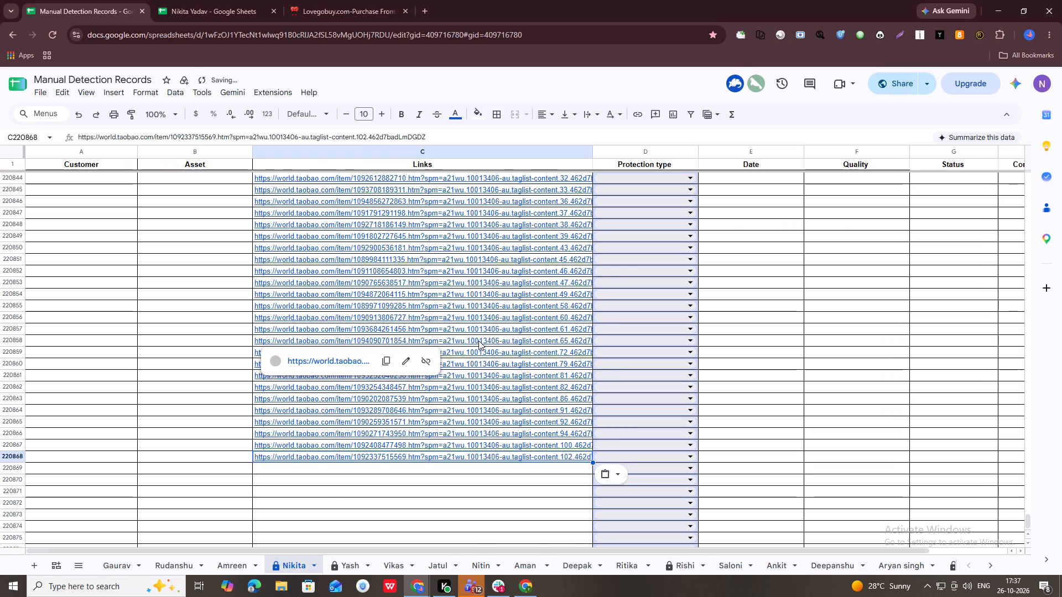
Record the link of the ¥244 OMP red matte leather 14-inch/350mm listing in Links row 220869 of Manual Detection Records.
scroll(368, 450, "down", 4)
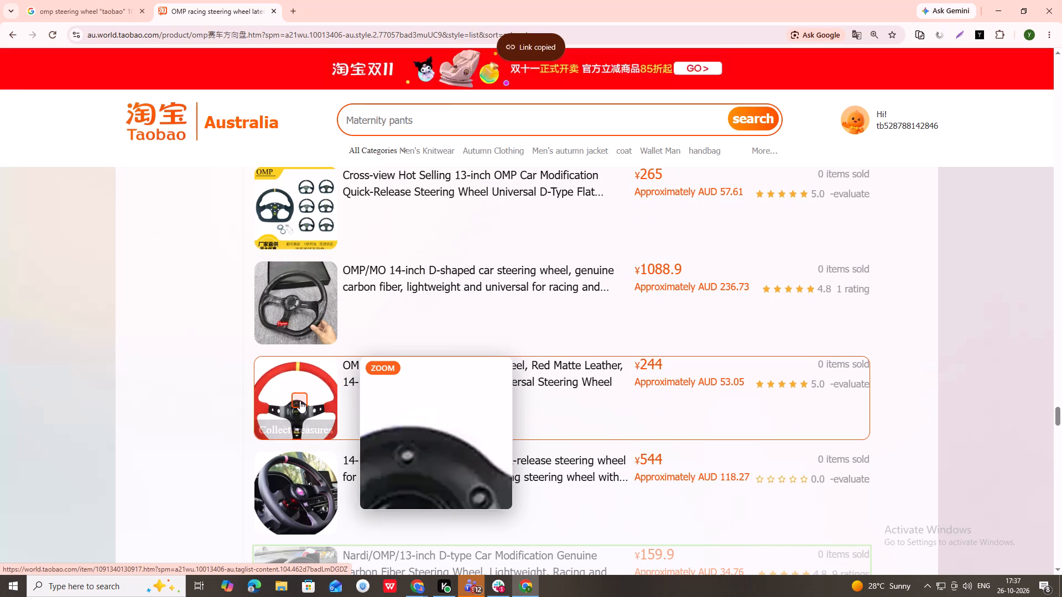
right_click(420, 373)
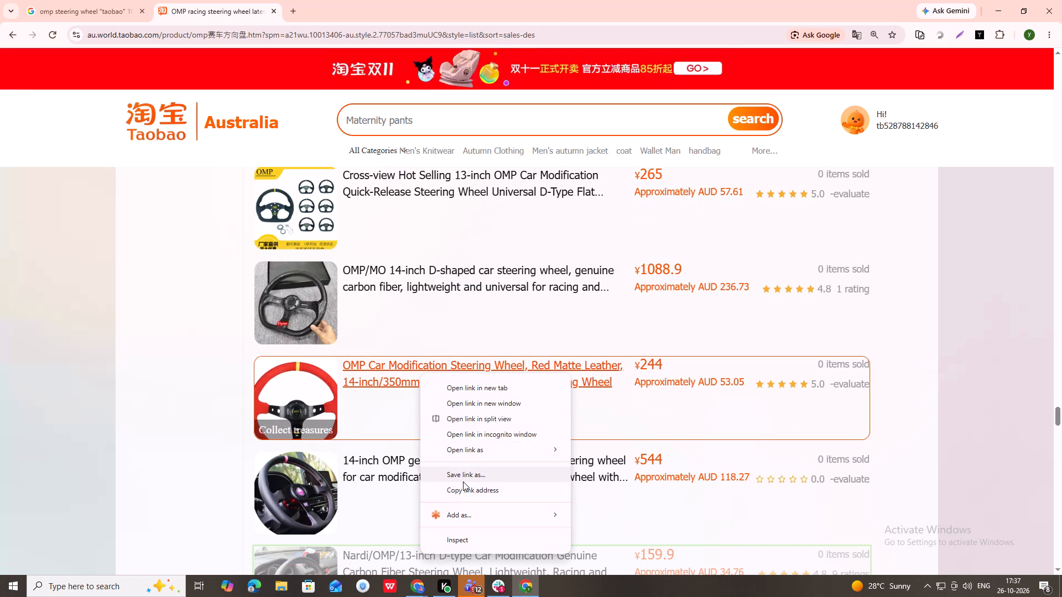
left_click(463, 485)
key("alt+Tab")
key("Down")
key("ctrl+v")
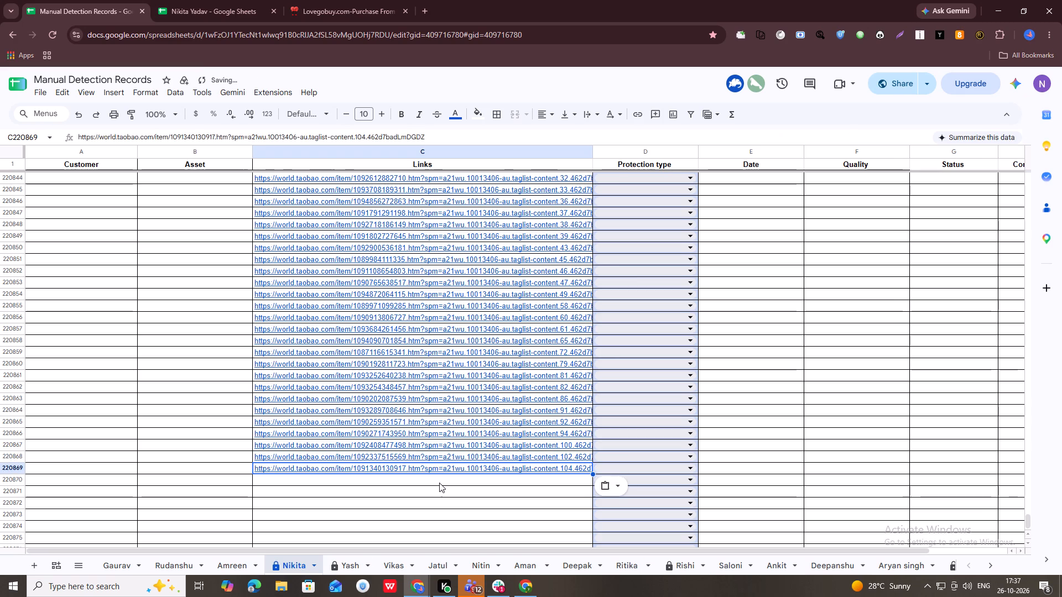
key("alt+Tab")
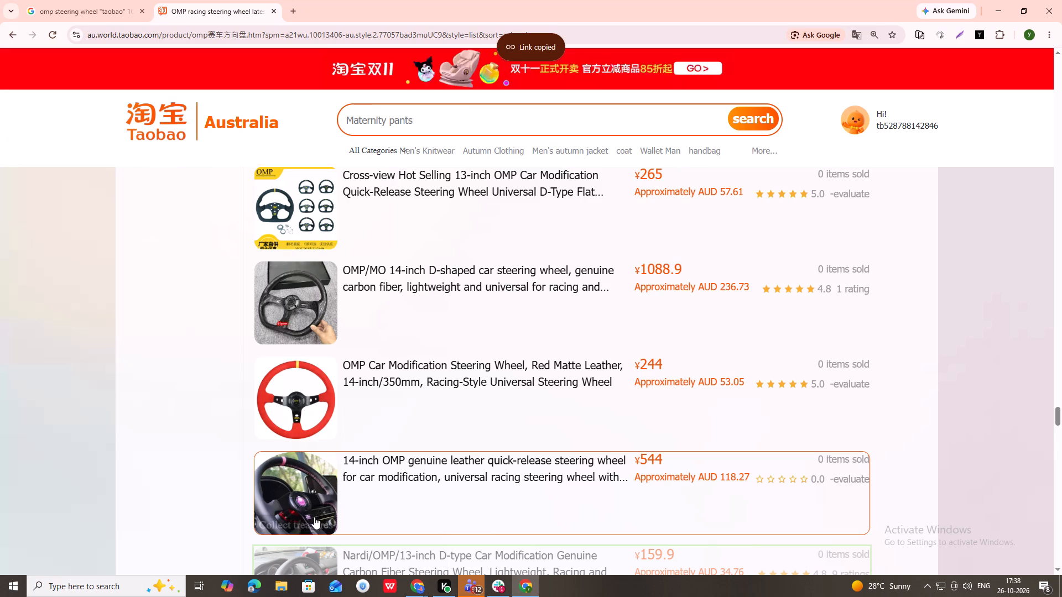
Record the link of the ¥544 14-inch OMP genuine leather quick-release listing in Links row 220870 of Manual Detection Records.
right_click(389, 474)
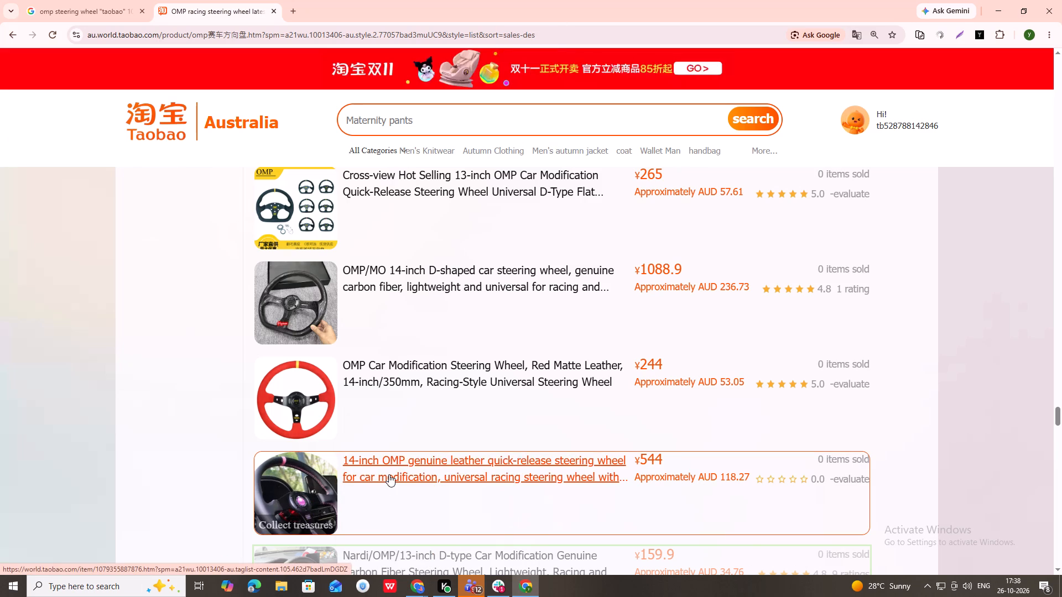
left_click(461, 406)
key("alt+Tab")
key("Down")
key("ctrl+v")
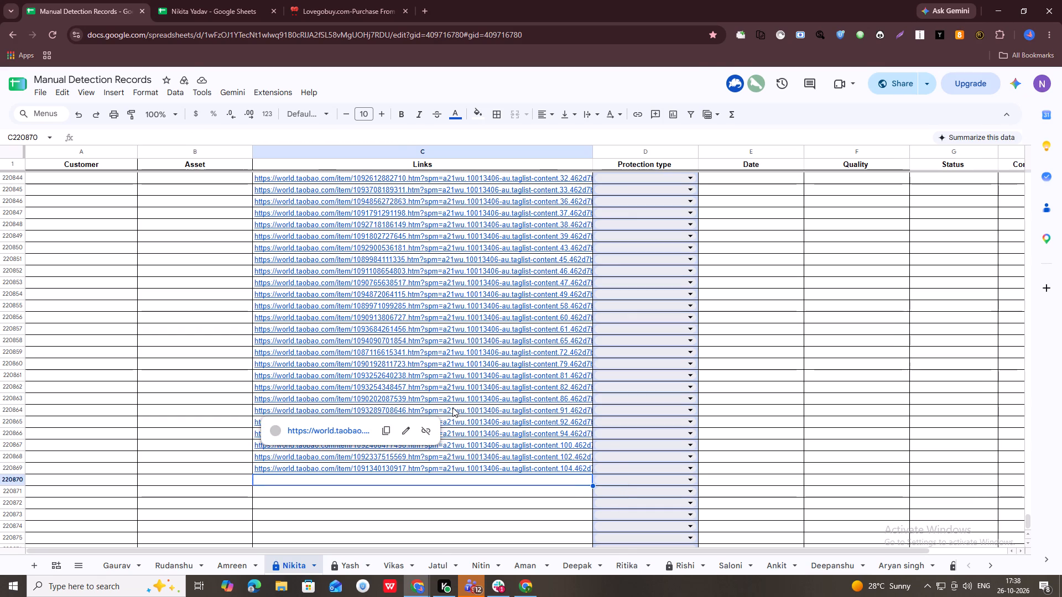
key("alt+Tab")
Record the link of the ¥307 new 13-inch OMP matte leather black frame listing in Links row 220871 of Manual Detection Records.
scroll(365, 443, "down", 8)
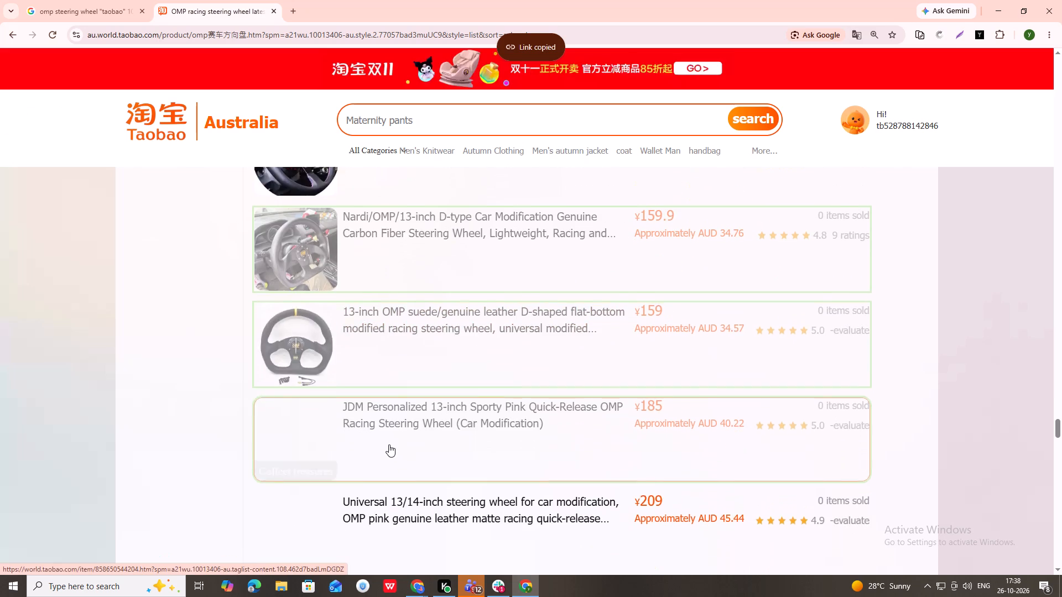
scroll(416, 502, "down", 2)
scroll(338, 381, "down", 7)
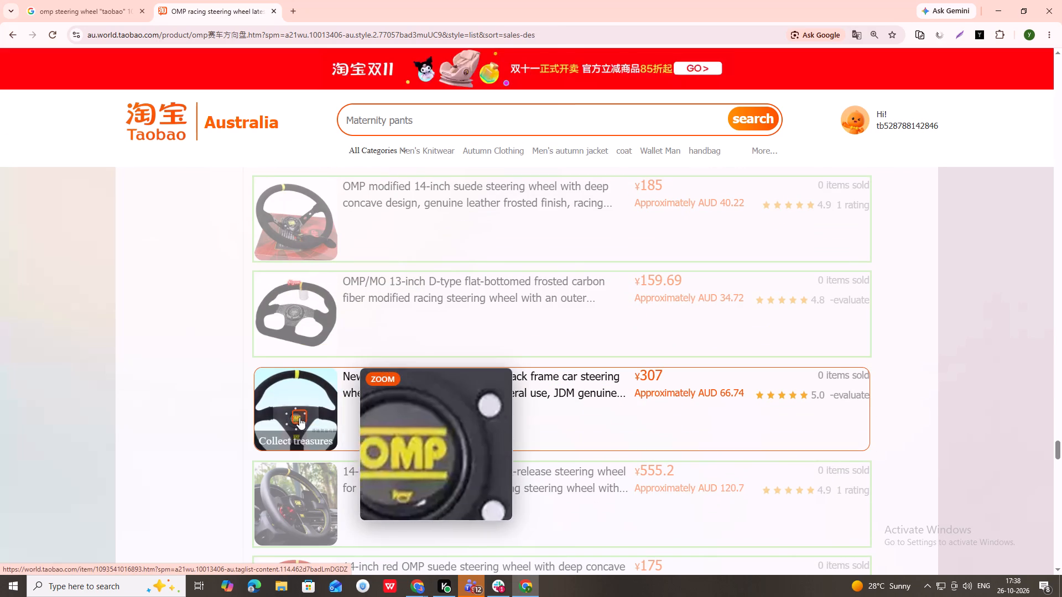
right_click(420, 395)
left_click(477, 335)
key("alt+Tab")
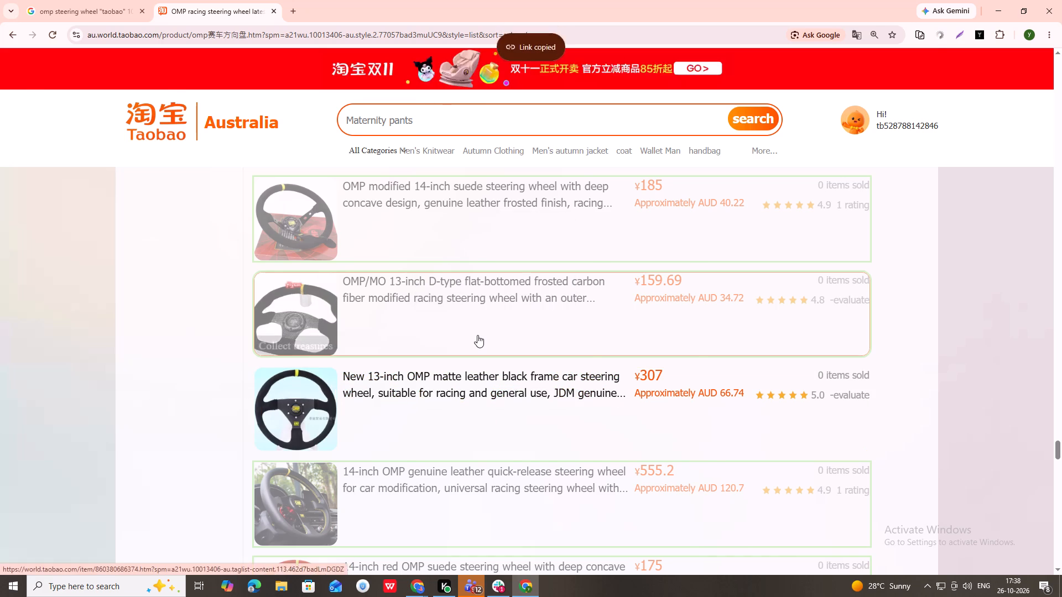
key("Down")
key("ctrl+v")
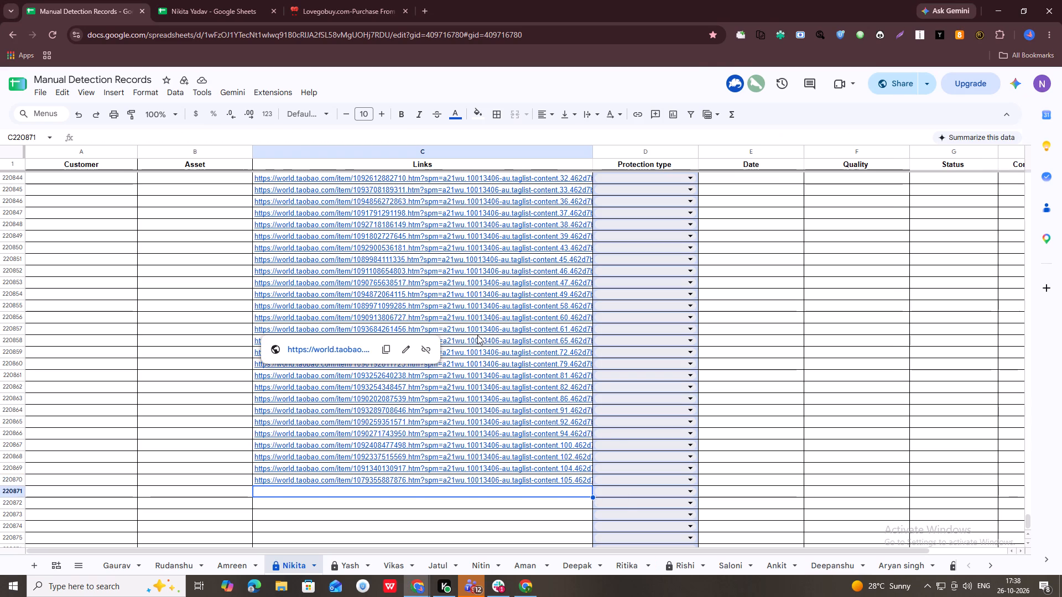
key("alt+Tab")
Record the link of the ¥389 new 14-inch OMP frosted suede listing in Links row 220872 of Manual Detection Records.
scroll(512, 411, "down", 5)
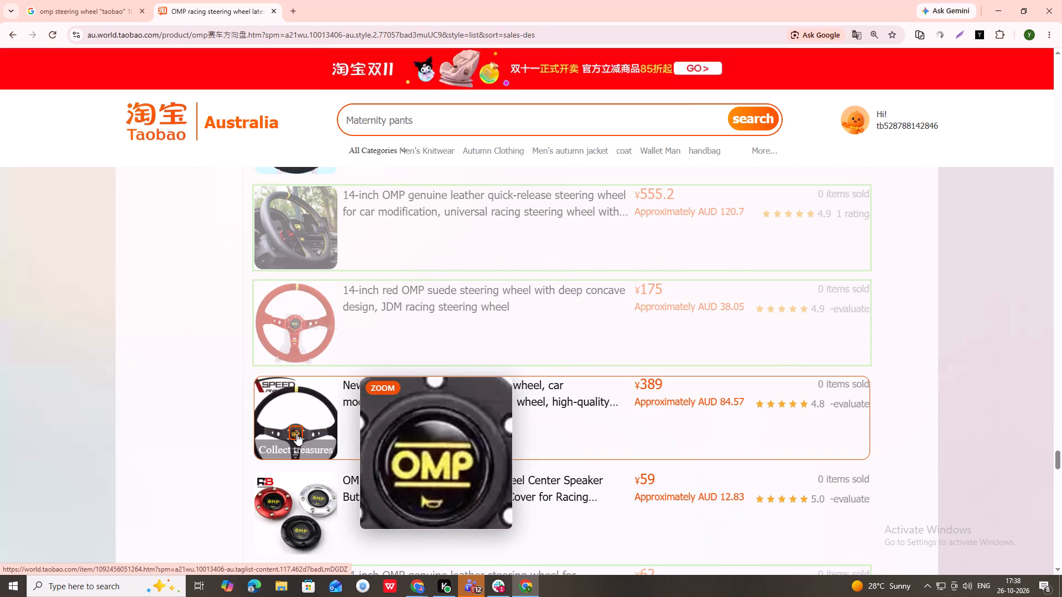
right_click(410, 401)
left_click(468, 338)
key("alt+Tab")
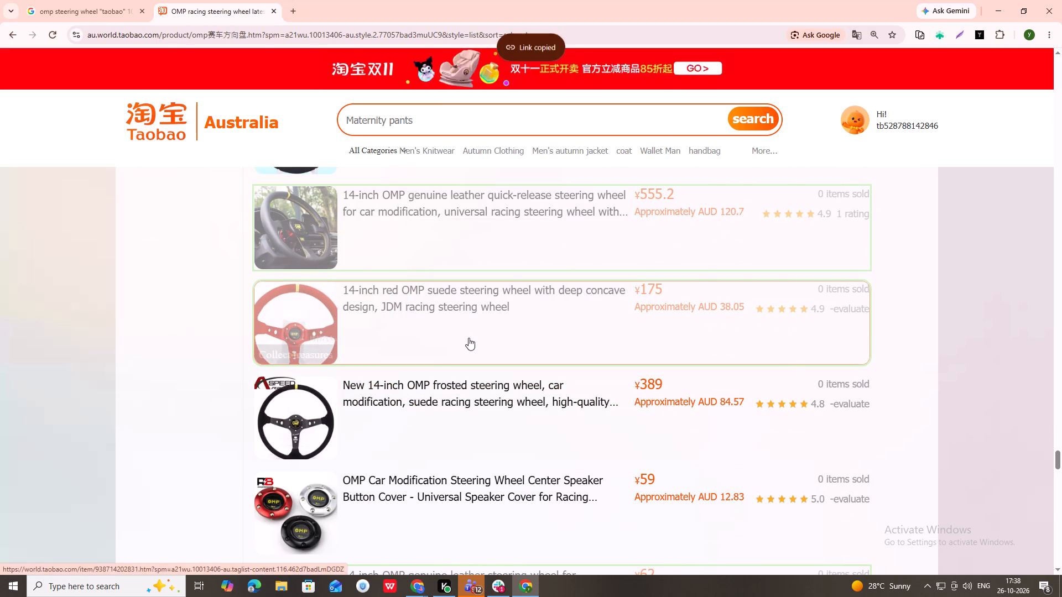
key("Down")
key("ctrl+v")
key("alt+Tab")
Record the link of the ¥194 OMP 14-inch matte flat racing listing in Links row 220873 of Manual Detection Records.
scroll(468, 349, "down", 2)
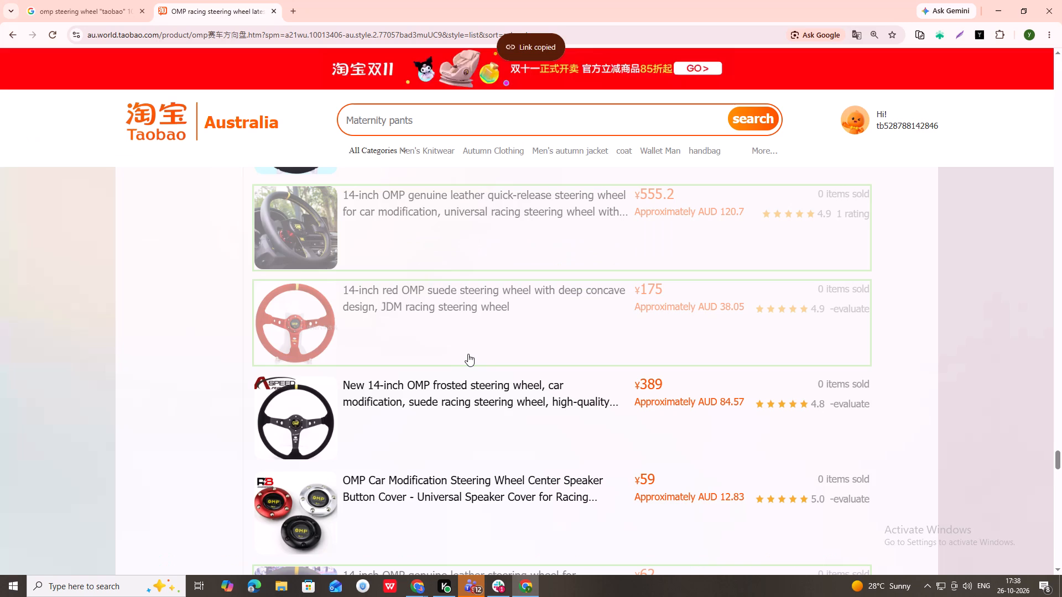
scroll(468, 354, "down", 6)
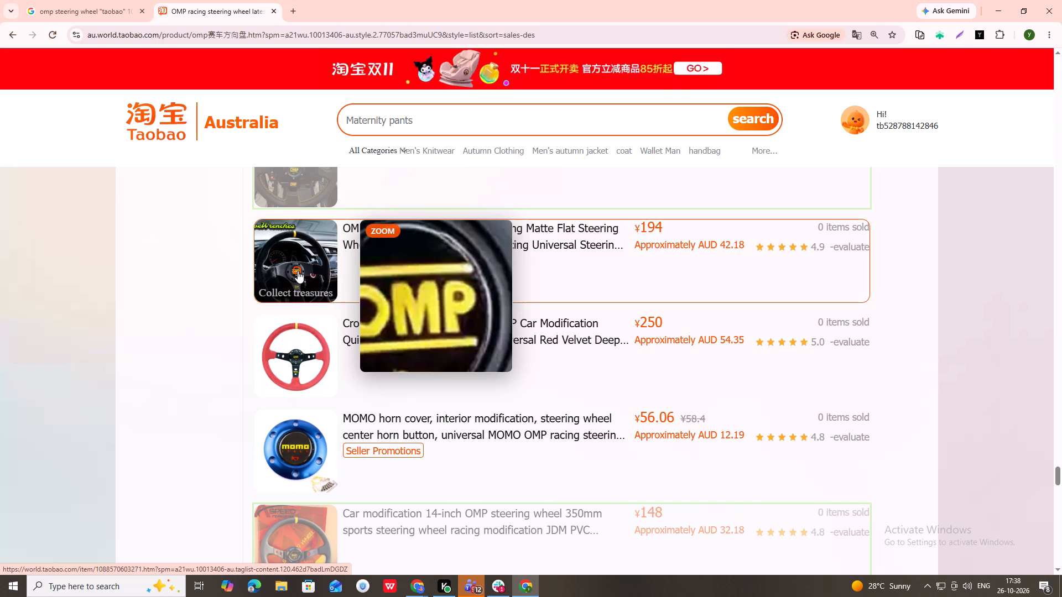
right_click(403, 242)
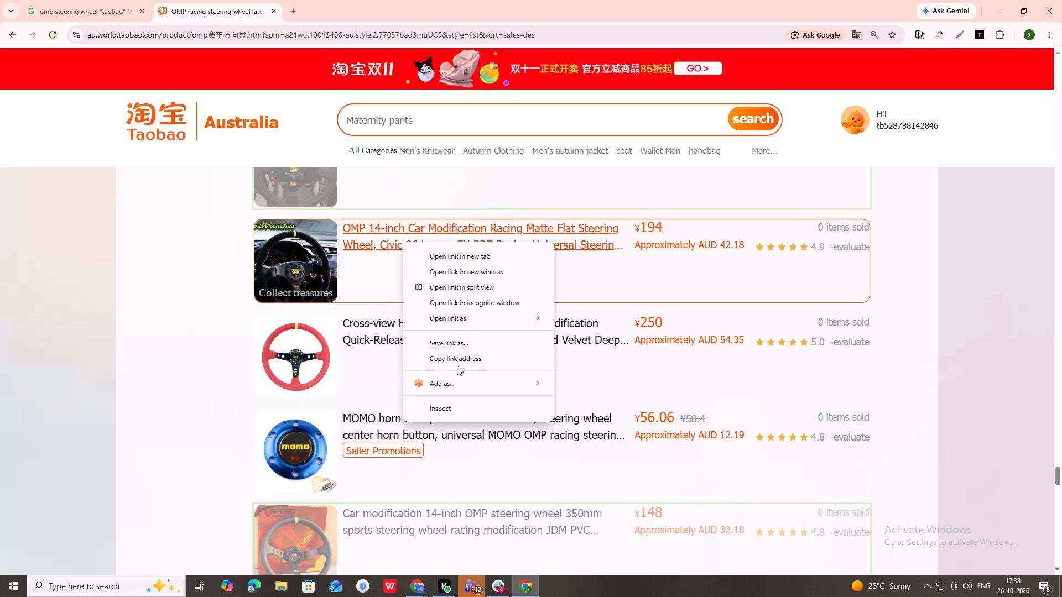
left_click(459, 361)
key("alt+Tab")
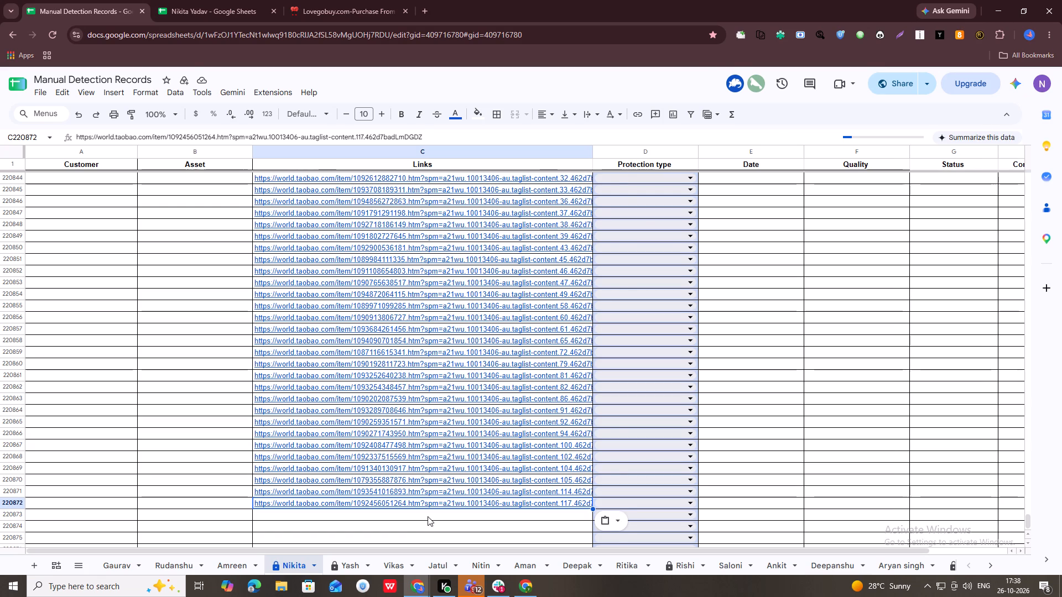
left_click(428, 516)
key("ctrl+v")
key("alt+Tab")
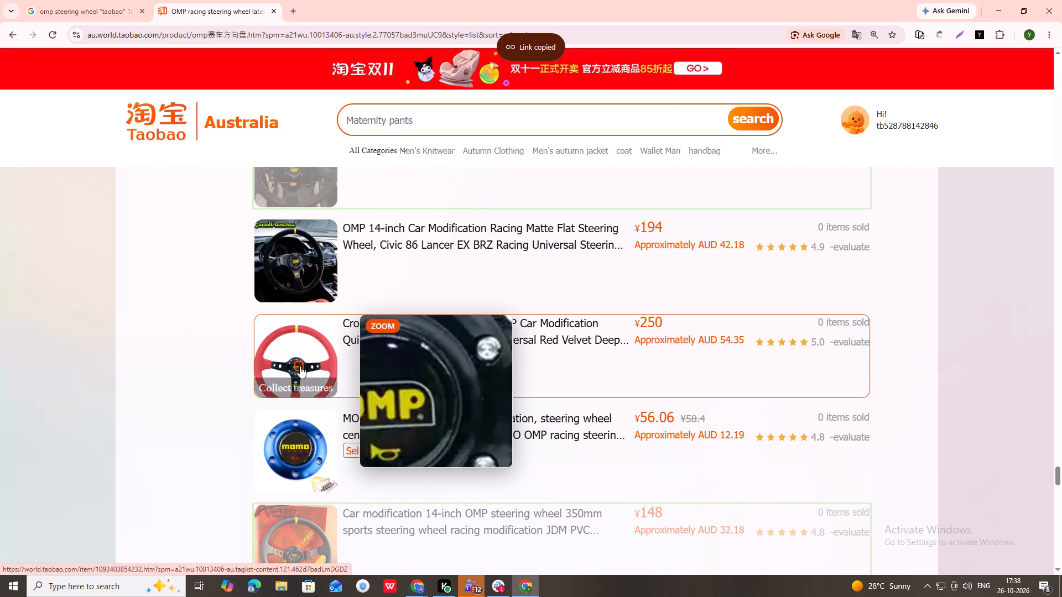
Record the link of the ¥250 cross-view 14-inch OMP red velvet listing in Links row 220874 of Manual Detection Records.
right_click(418, 368)
left_click(458, 480)
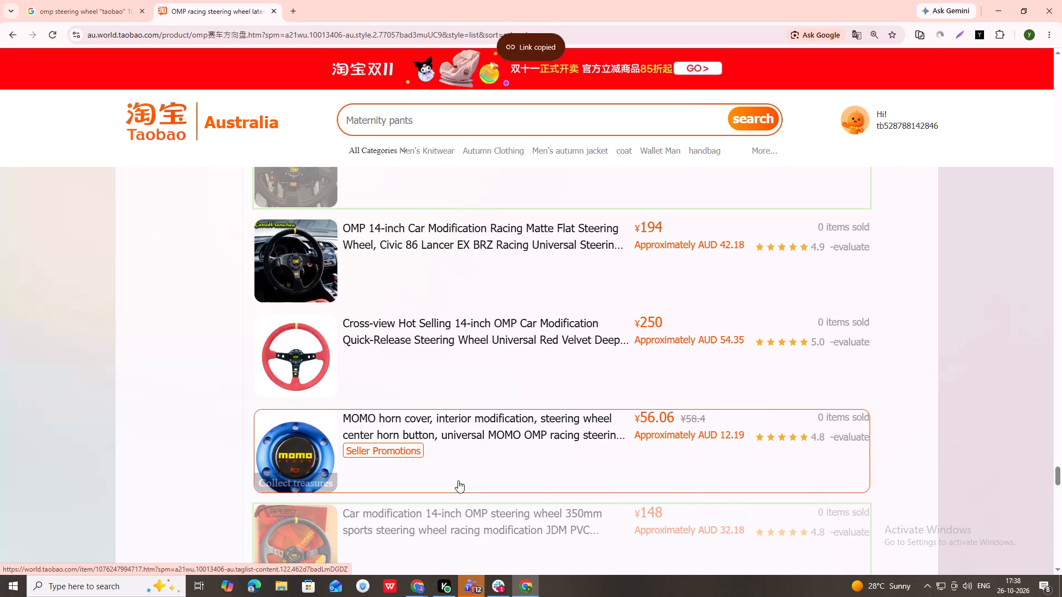
key("alt+Tab")
key("Down")
key("ctrl+v")
key("alt+Tab")
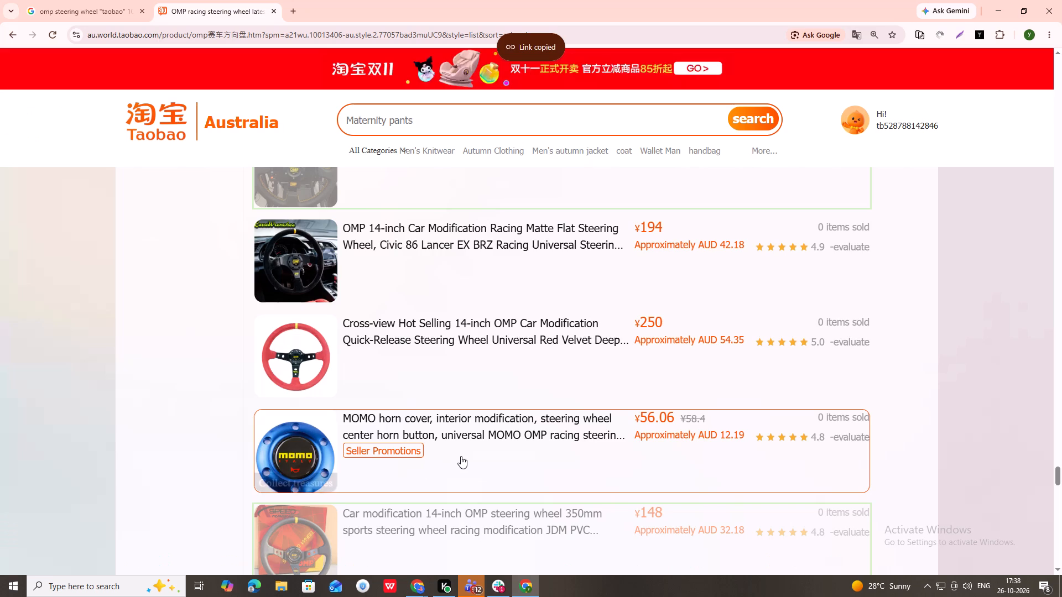
Record the link of the ¥265 cross-view 14-inch OMP round flat listing in Links row 220875 of Manual Detection Records.
scroll(462, 458, "down", 4)
scroll(334, 459, "down", 3)
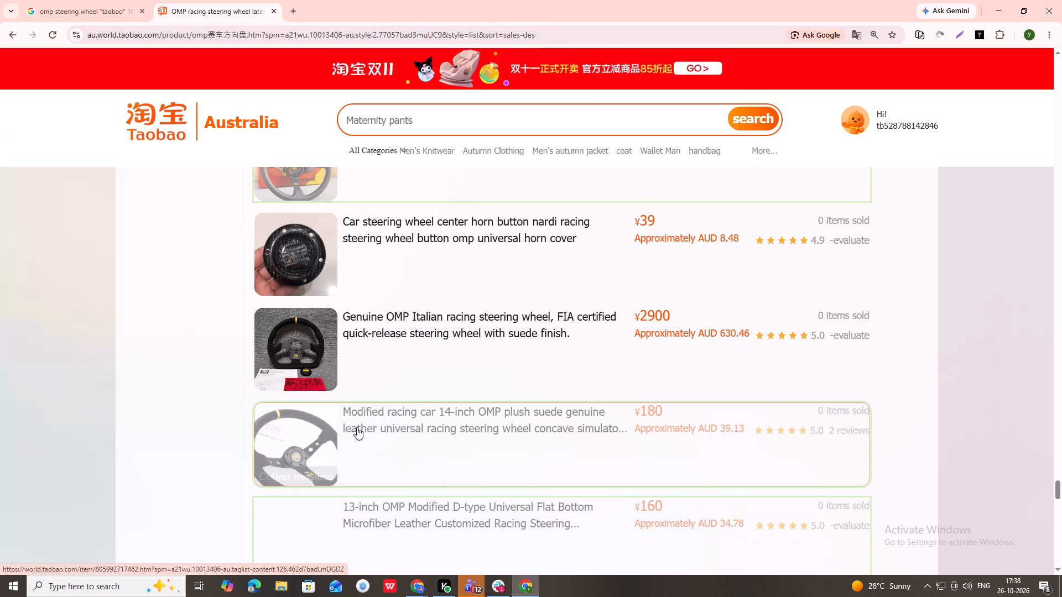
scroll(366, 380, "down", 3)
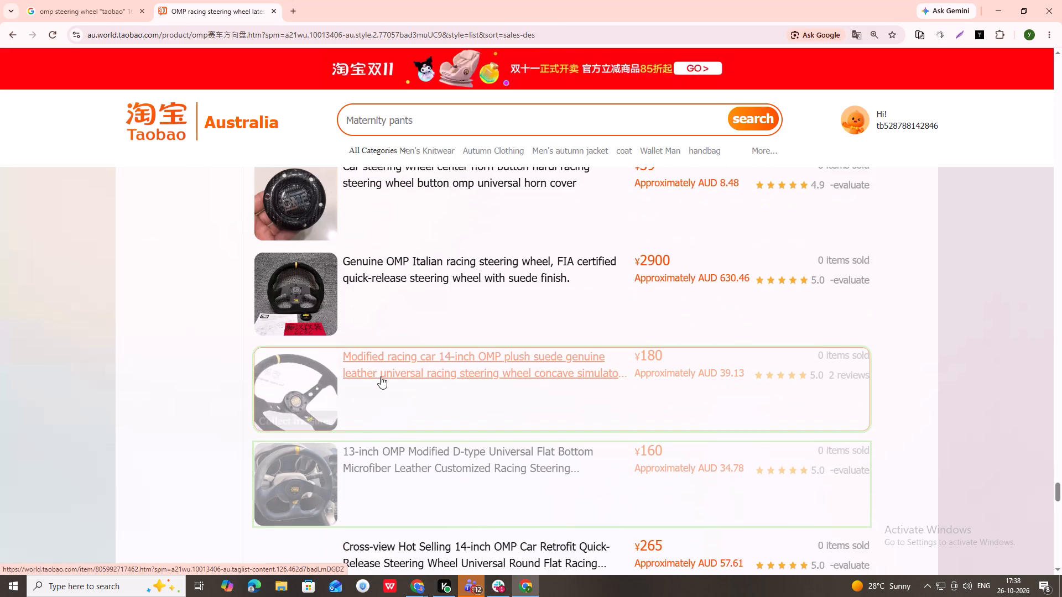
scroll(381, 376, "down", 2)
right_click(403, 329)
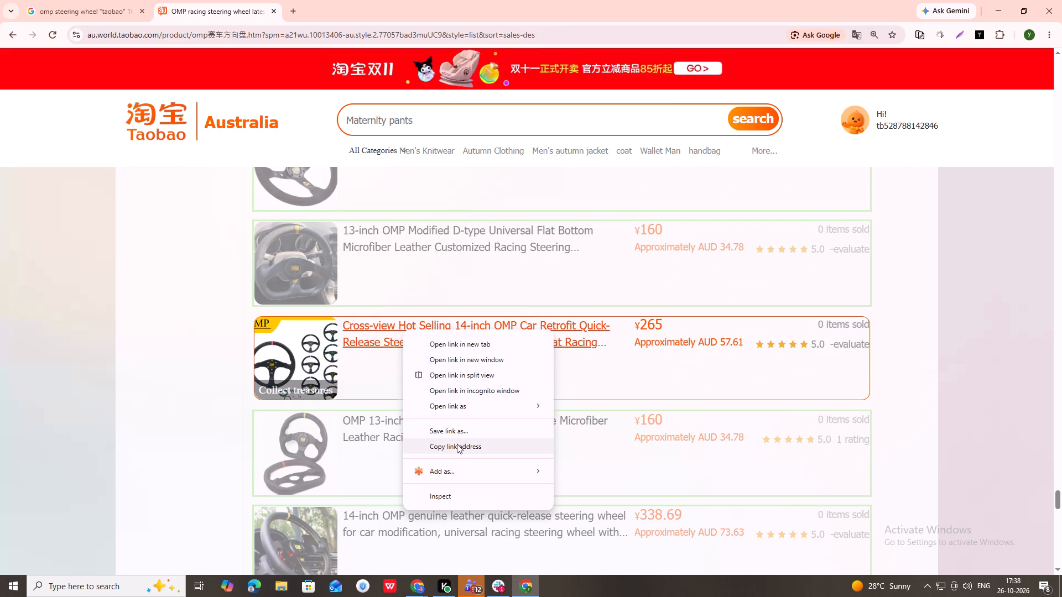
left_click(457, 444)
key("alt+Tab")
key("Down")
key("ctrl+v")
key("alt+Tab")
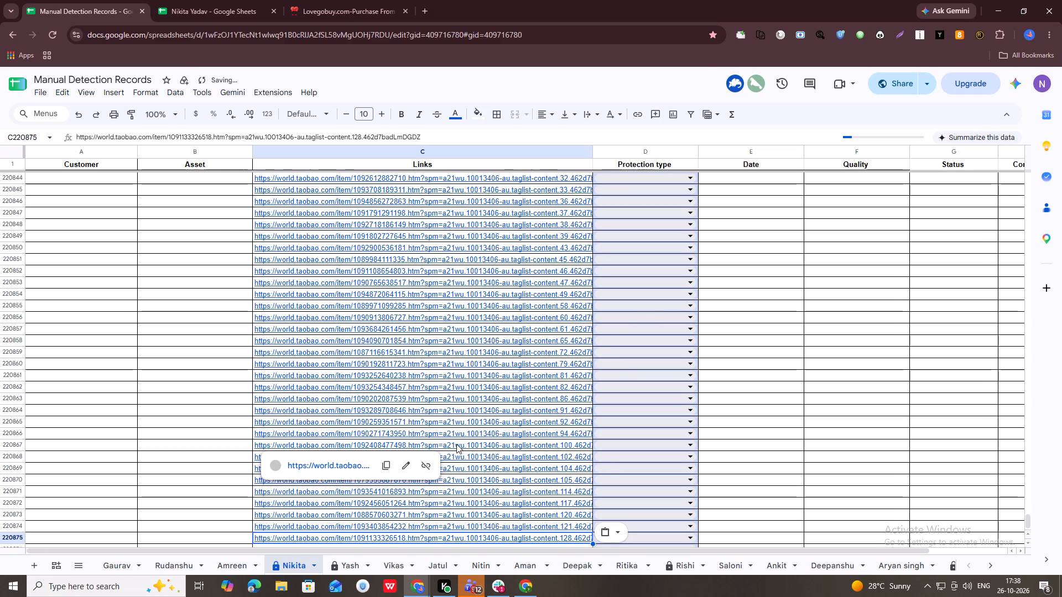
Record the link of the ¥235 cross-border 14-inch OMP deep concave suede listing in Links row 220876 of Manual Detection Records.
scroll(448, 449, "down", 4)
scroll(506, 402, "down", 1)
scroll(429, 370, "down", 3)
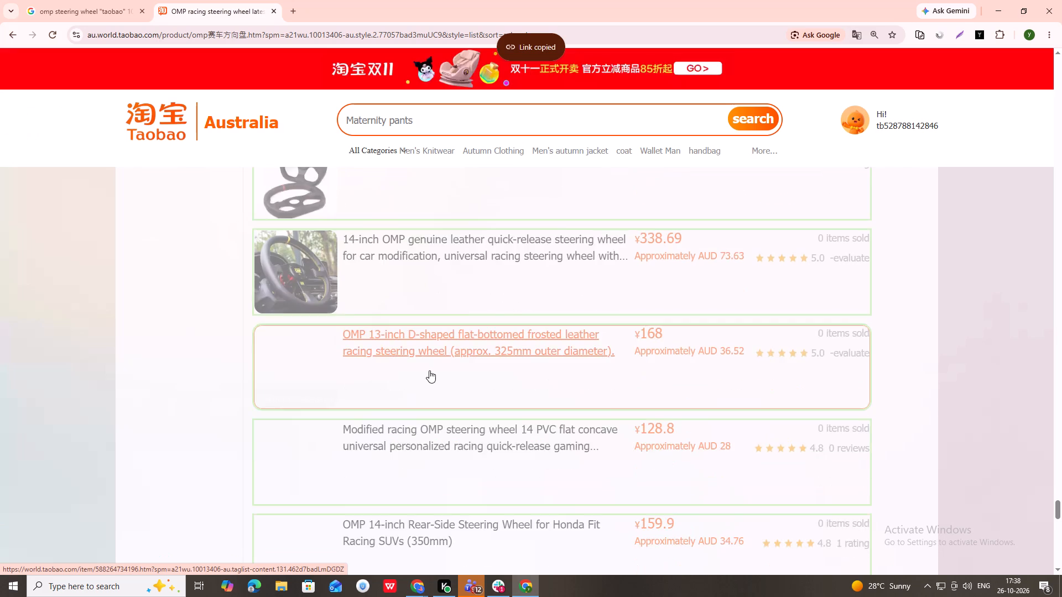
scroll(429, 370, "down", 6)
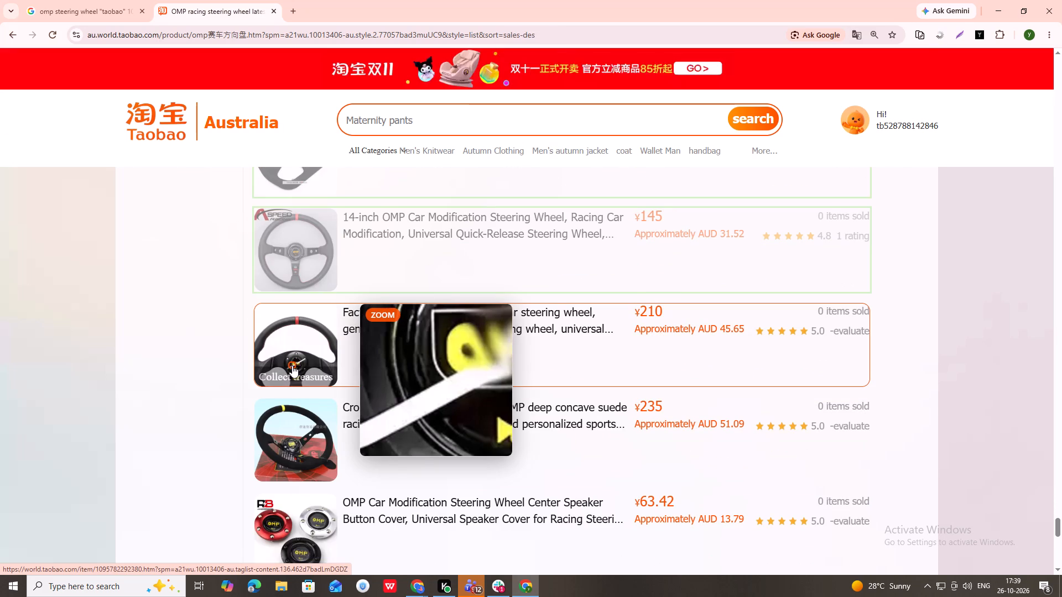
right_click(448, 417)
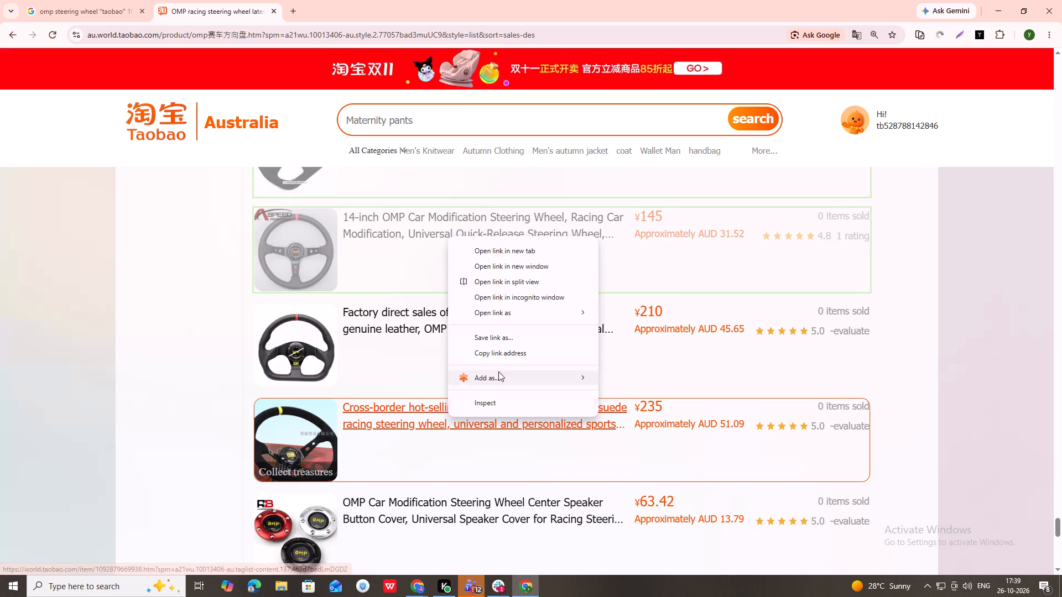
left_click(503, 354)
key("alt+Tab")
key("Down")
key("ctrl+v")
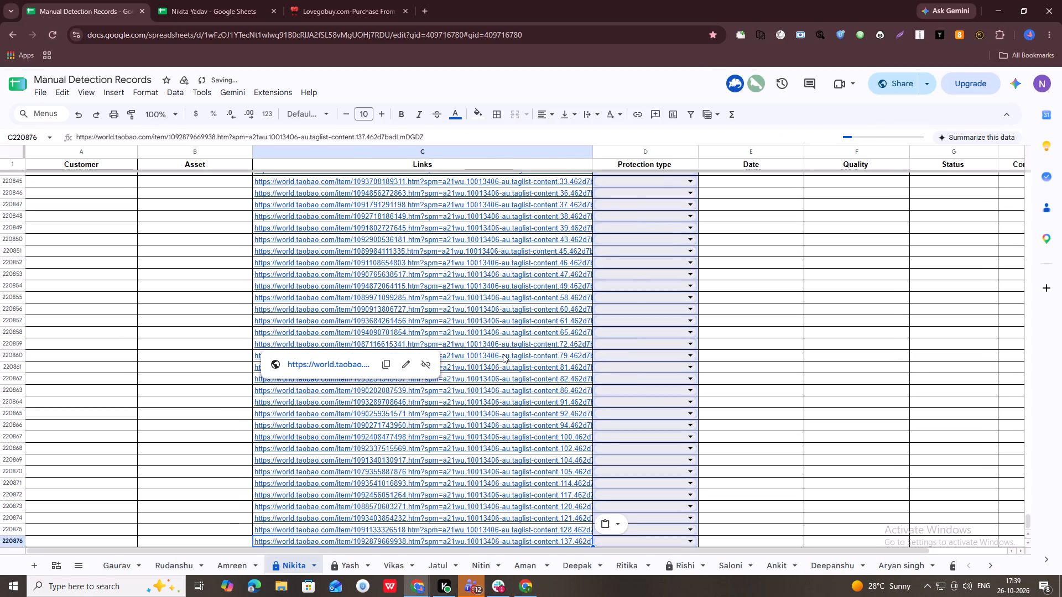
key("alt+Tab")
Record the link of the ¥537.2 13-inch OMP frosted suede listing in Links row 220877 of Manual Detection Records.
scroll(438, 408, "down", 2)
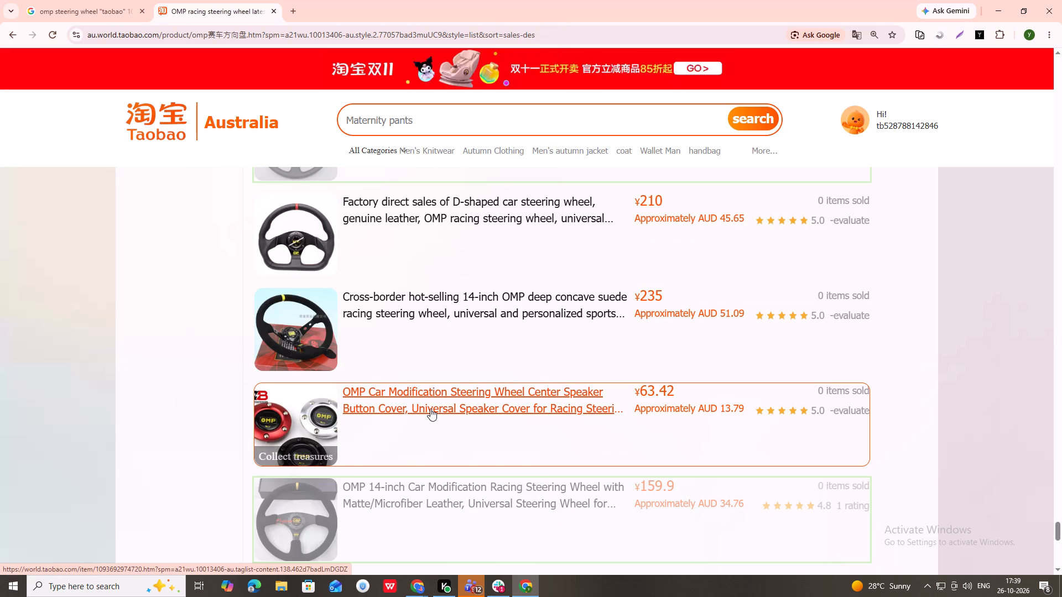
scroll(430, 409, "down", 5)
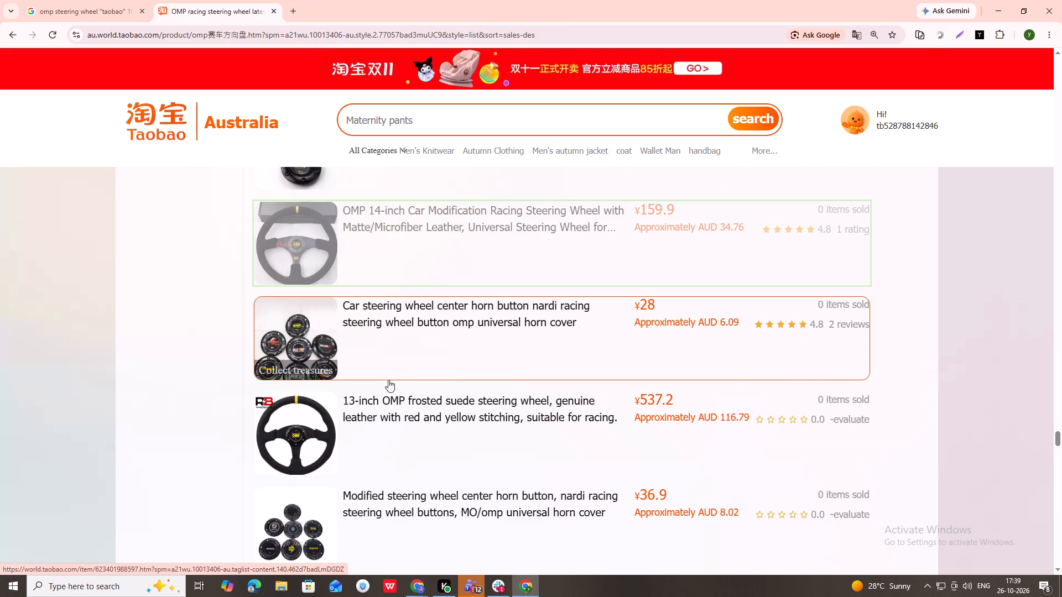
scroll(388, 385, "down", 1)
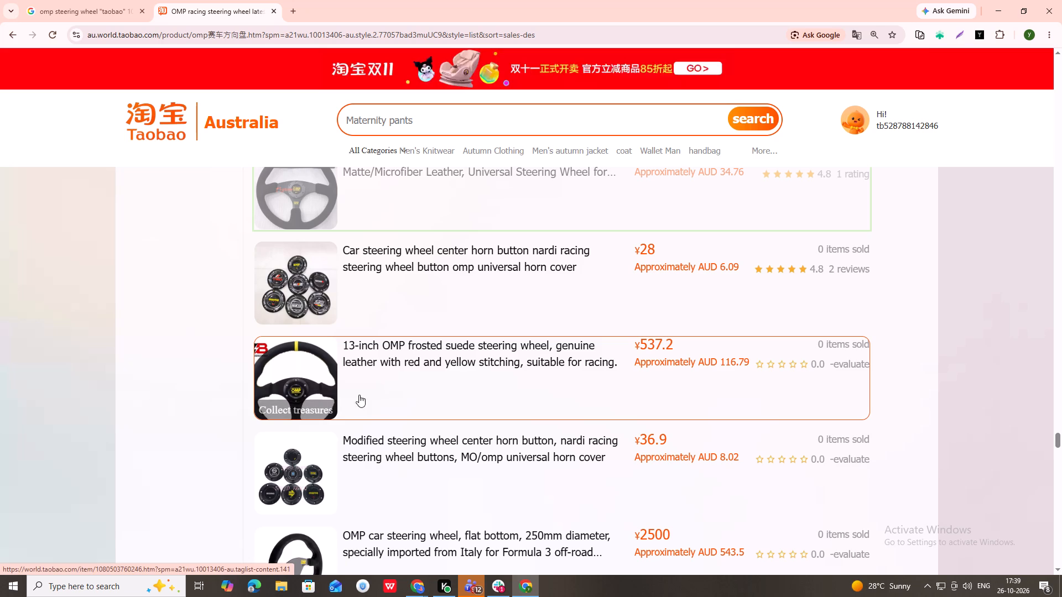
right_click(450, 366)
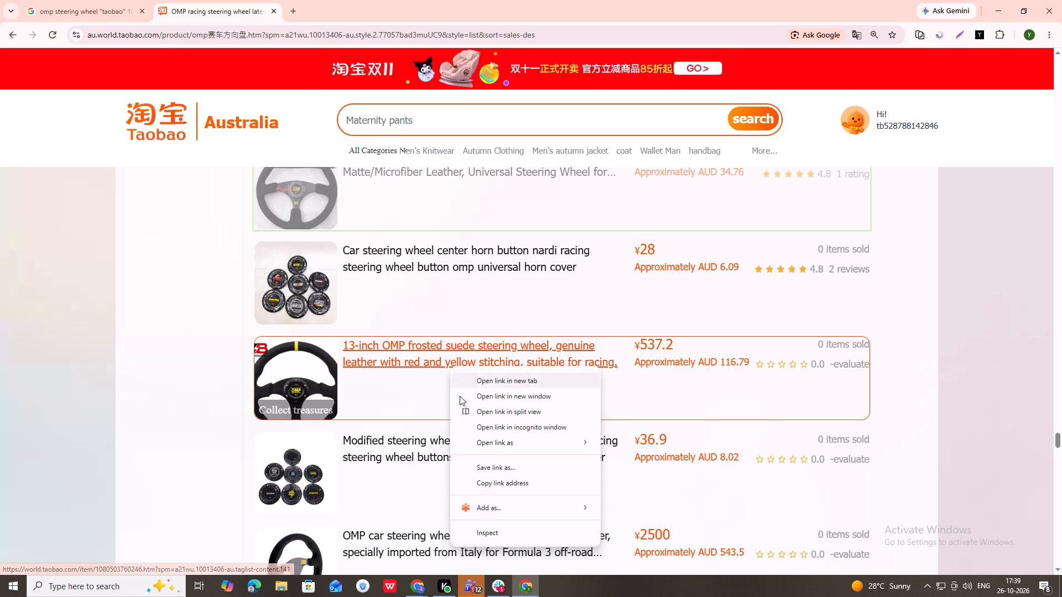
left_click(497, 478)
key("alt+Tab")
key("Down")
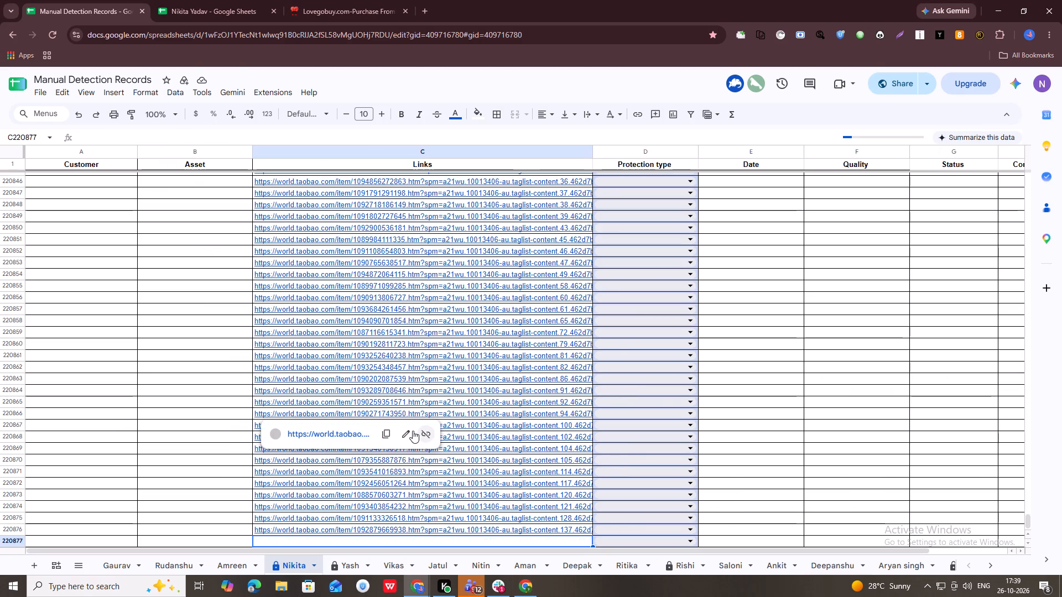
key("ctrl+v")
key("alt+Tab")
Record the link of the ¥140 14-inch plush suede OMP large concave listing in Links row 220878 of Manual Detection Records.
scroll(350, 465, "down", 1)
scroll(449, 486, "down", 2)
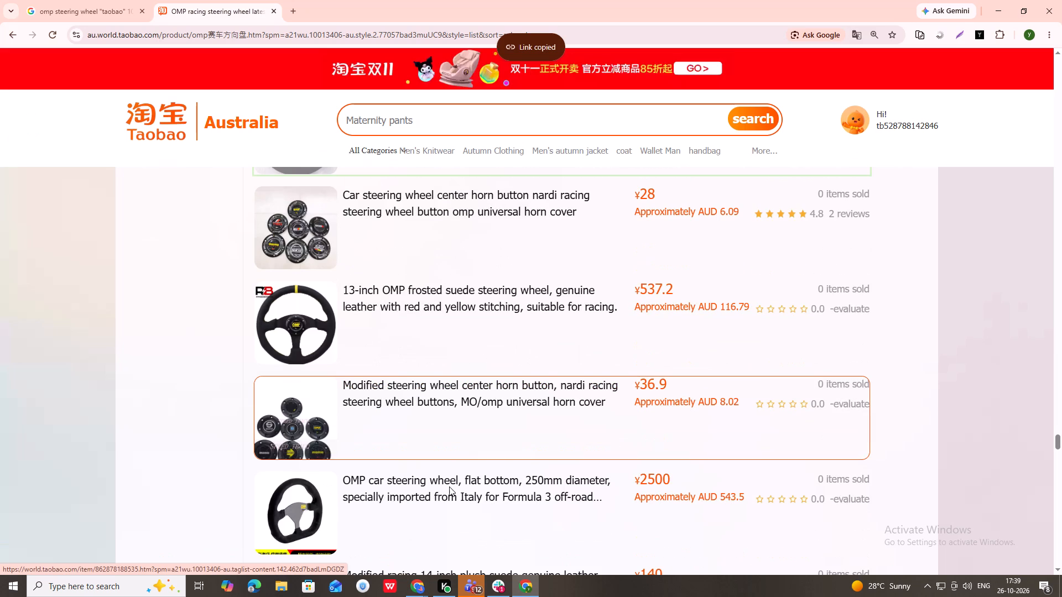
scroll(451, 489, "down", 2)
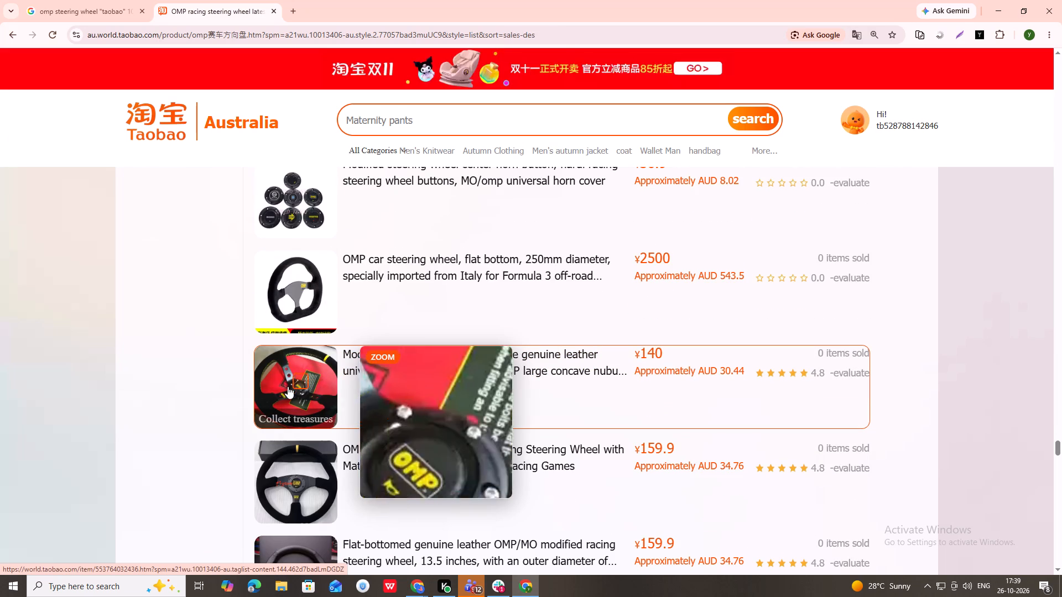
right_click(409, 372)
left_click(460, 483)
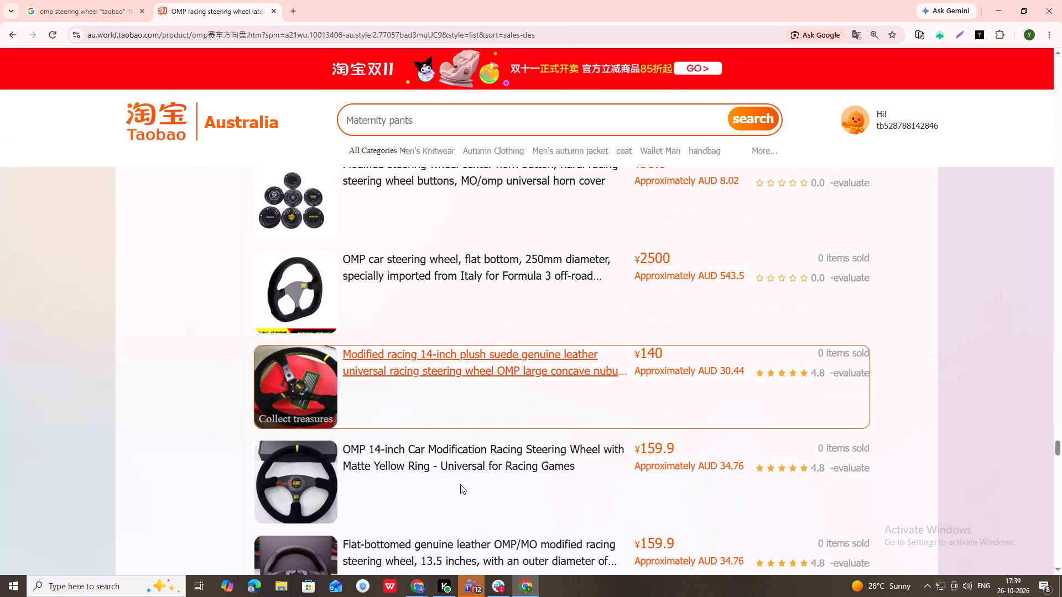
key("alt+Tab")
key("Down")
key("ctrl+v")
key("alt+Tab")
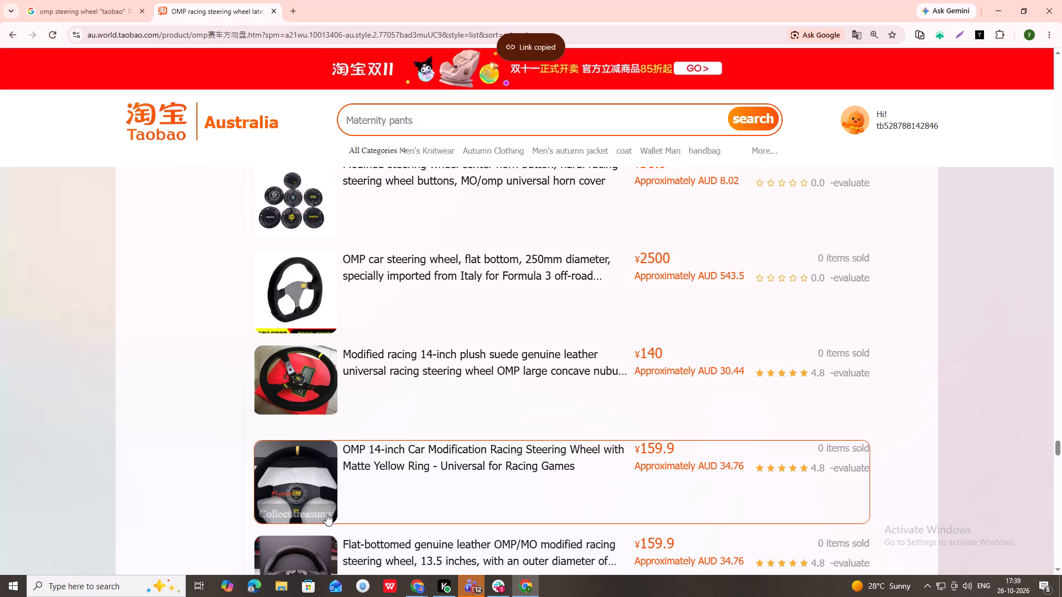
Record the link of the ¥159.9 OMP 14-inch matte yellow ring listing in Links row 220879 of Manual Detection Records.
right_click(397, 472)
left_click(447, 406)
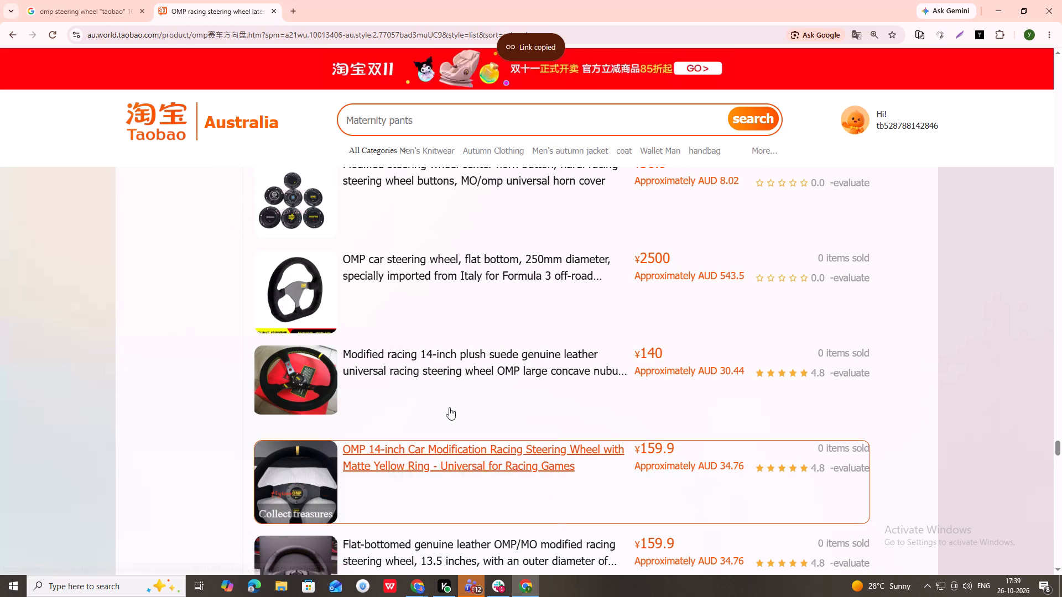
key("alt+Tab")
key("Down")
scroll(452, 430, "down", 1)
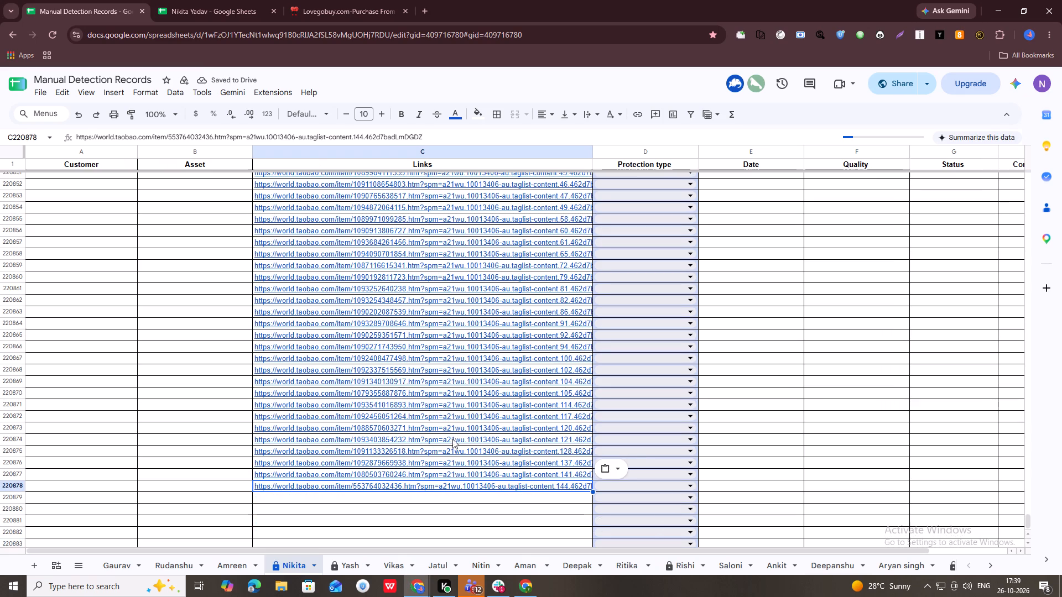
left_click(454, 496)
key("ctrl+v")
key("alt+Tab")
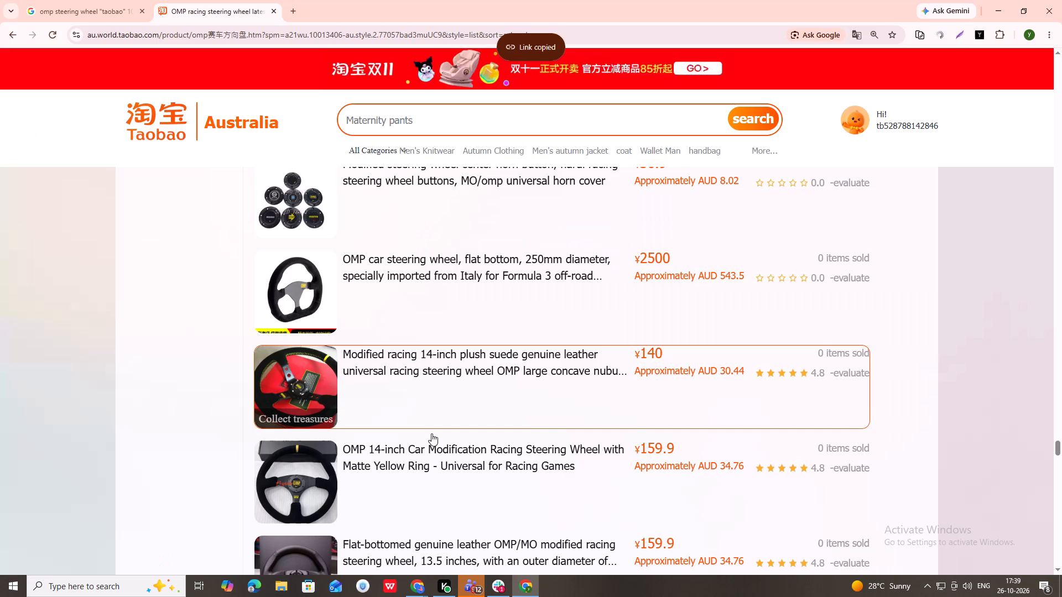
Record the link of the ¥159.9 flat-bottomed 13.5-inch OMP/MO leather listing in Links row 220880 of Manual Detection Records.
scroll(431, 433, "down", 1)
scroll(314, 431, "down", 1)
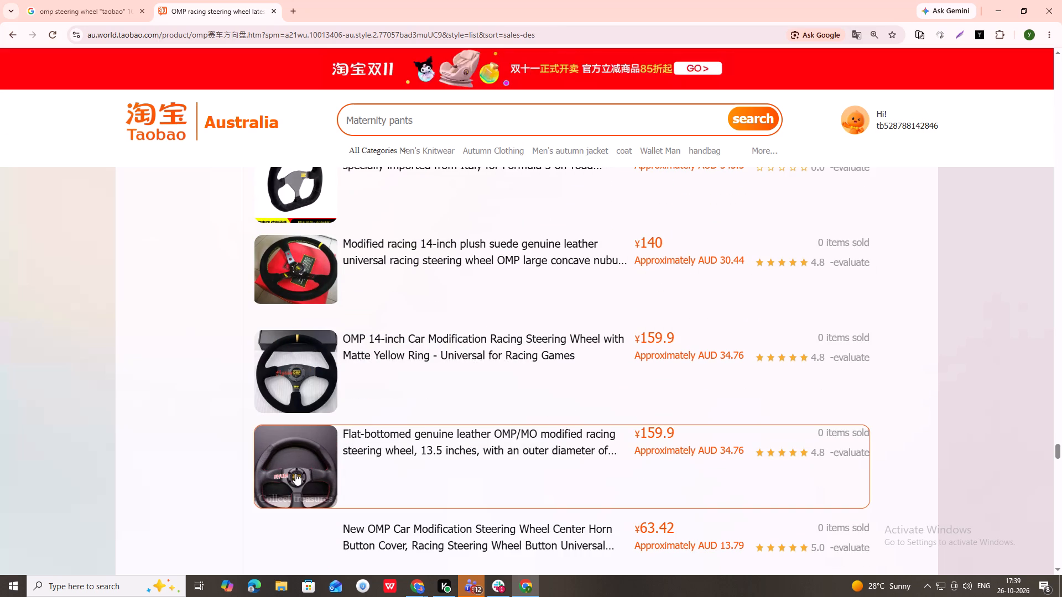
right_click(418, 447)
left_click(446, 387)
key("alt+Tab")
key("Down")
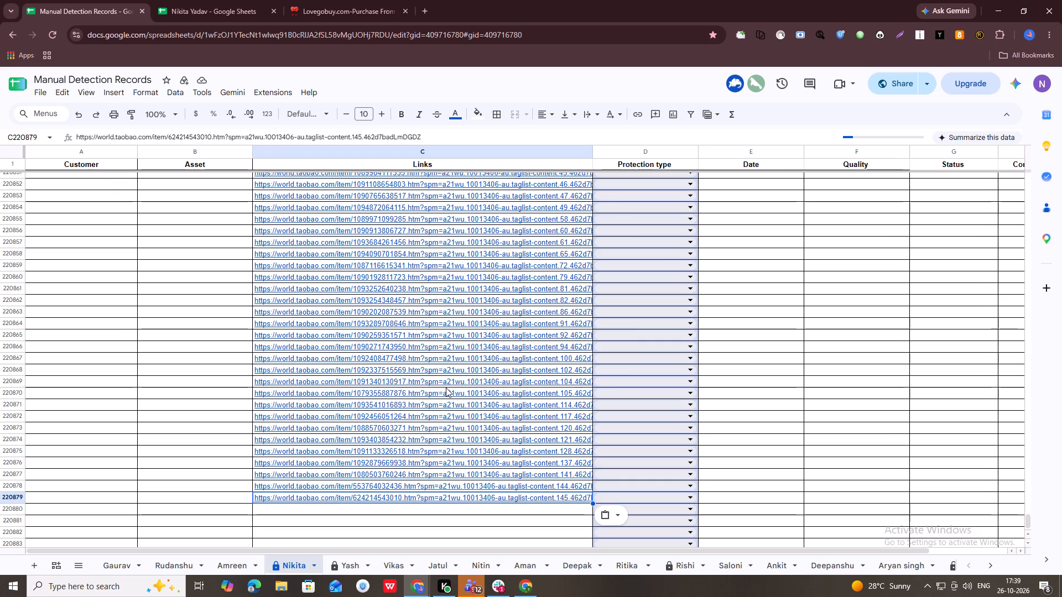
key("ctrl+v")
key("alt+Tab")
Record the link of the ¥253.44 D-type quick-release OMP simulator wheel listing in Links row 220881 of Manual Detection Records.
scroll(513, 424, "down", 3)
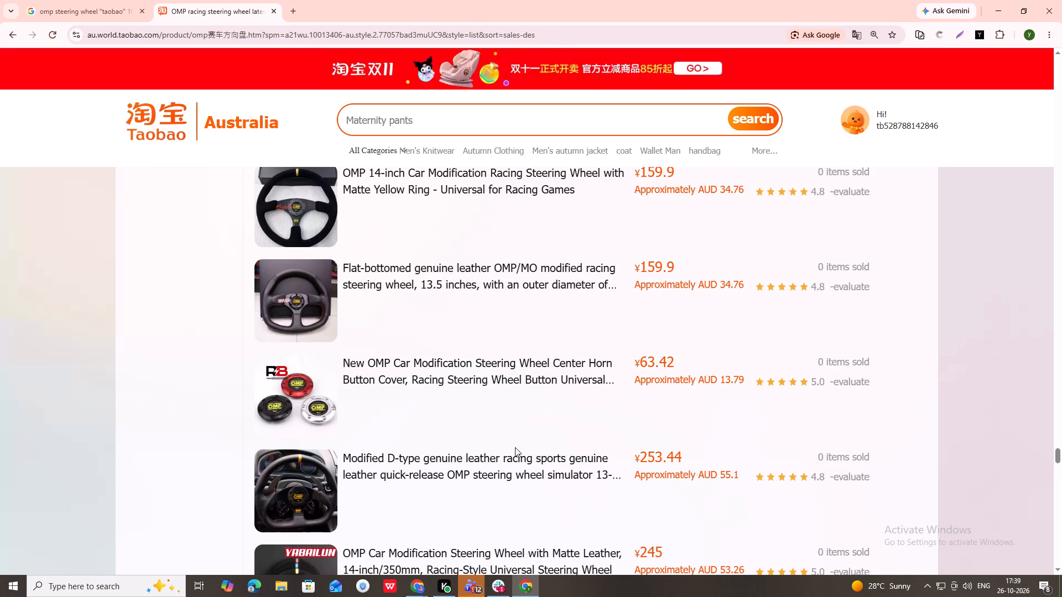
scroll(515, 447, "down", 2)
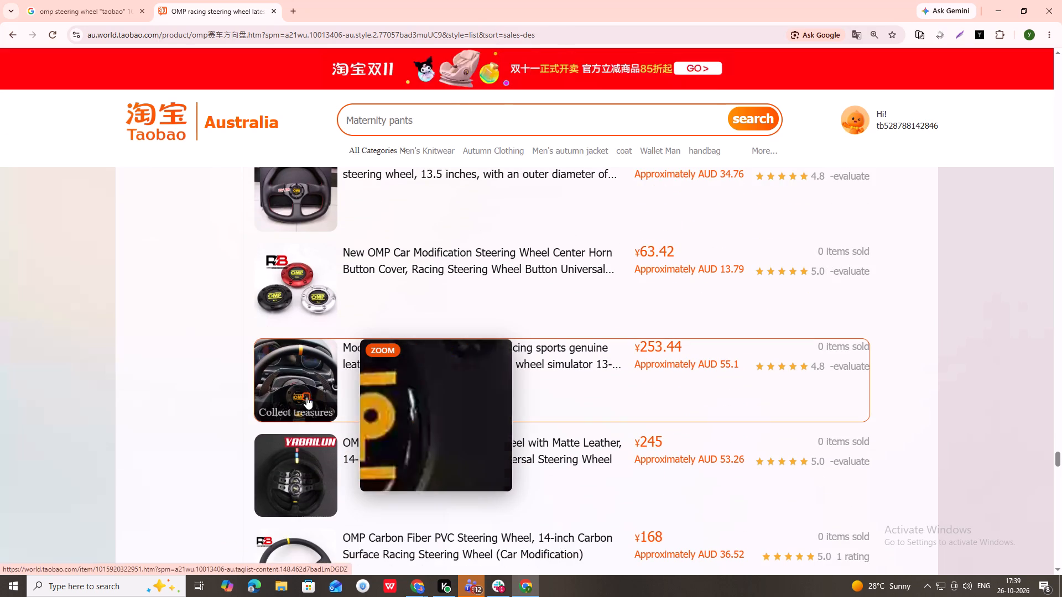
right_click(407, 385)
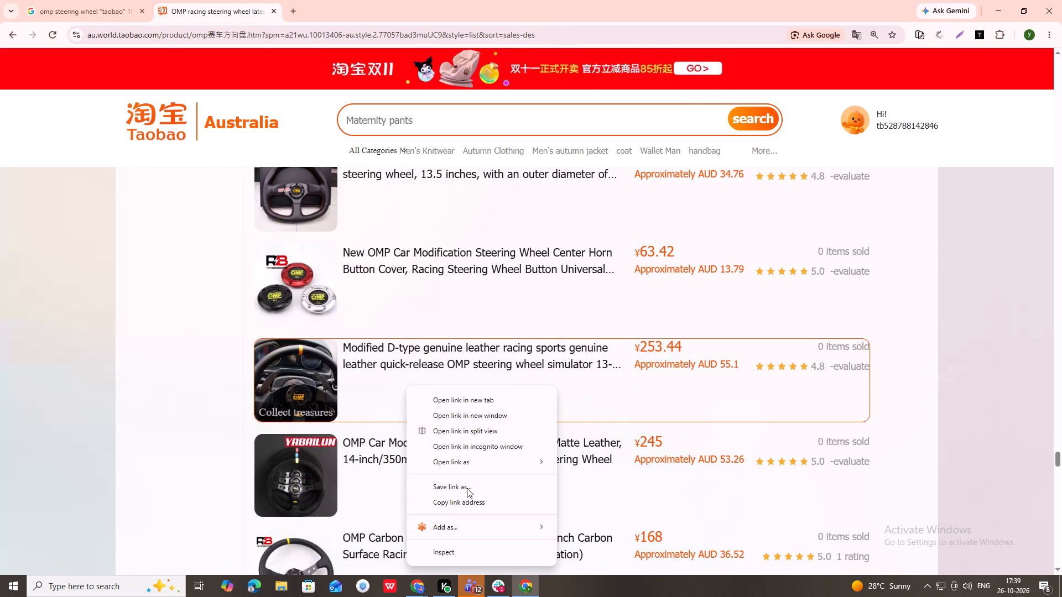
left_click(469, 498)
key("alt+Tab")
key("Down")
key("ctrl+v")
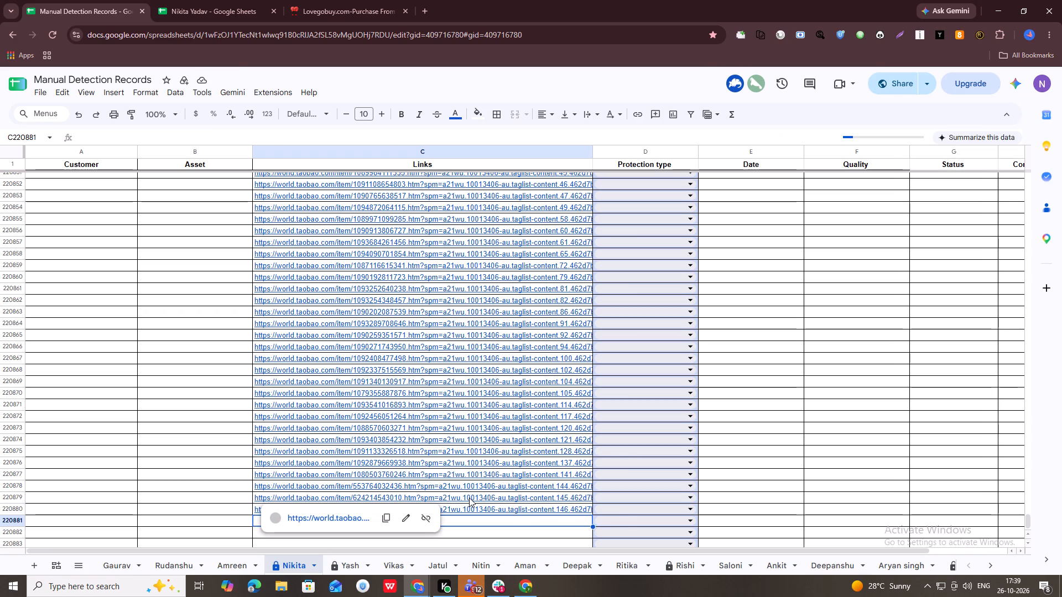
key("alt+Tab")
Record the link of the ¥245 OMP matte leather 14-inch/350mm listing in Links row 220882 of Manual Detection Records.
scroll(279, 436, "down", 1)
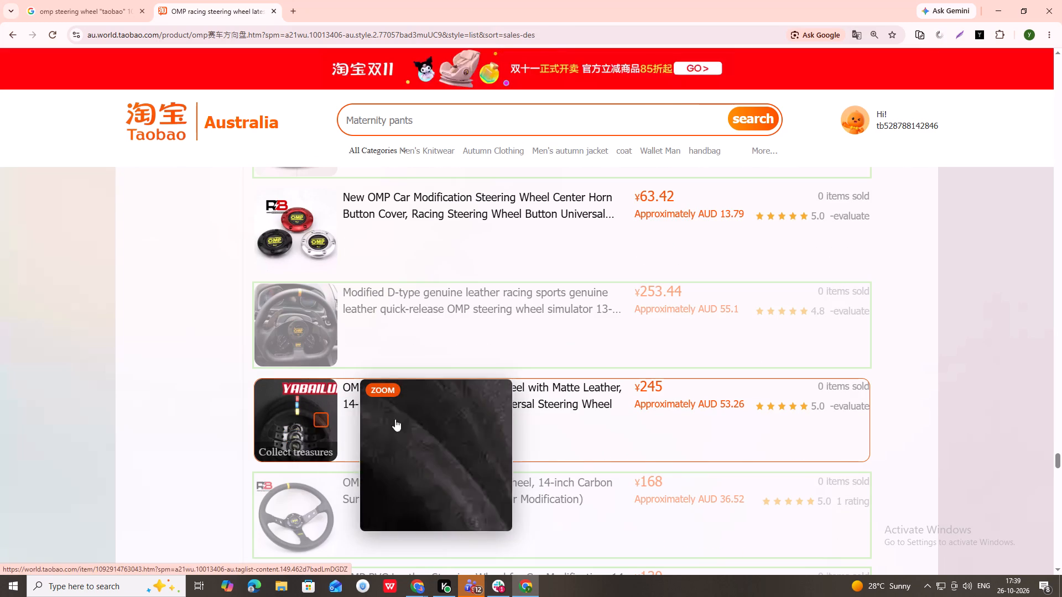
right_click(408, 402)
left_click(451, 341)
key("alt+Tab")
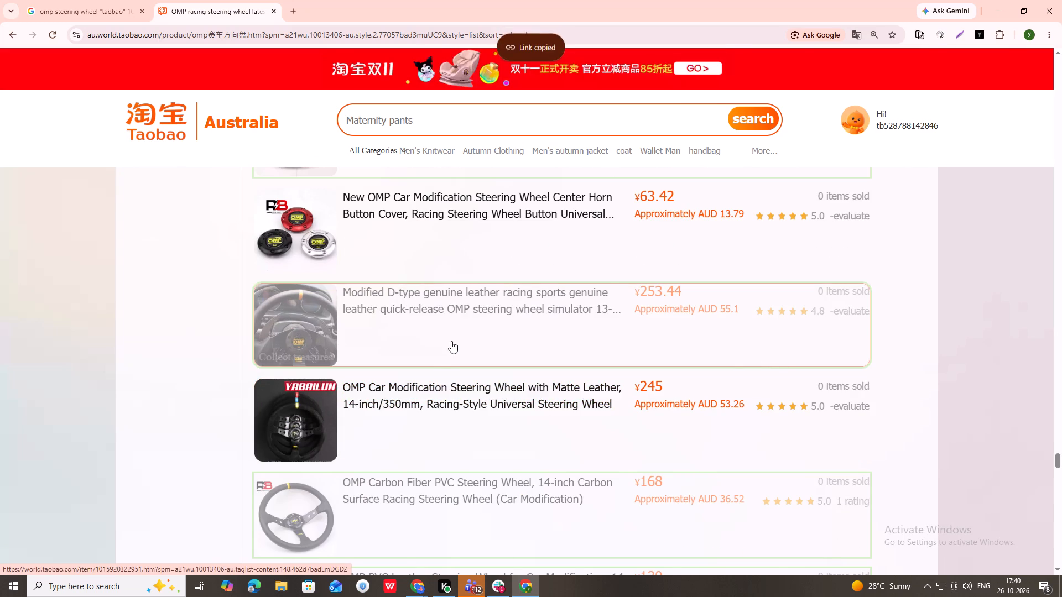
left_click(454, 532)
key("ctrl+v")
key("alt+Tab")
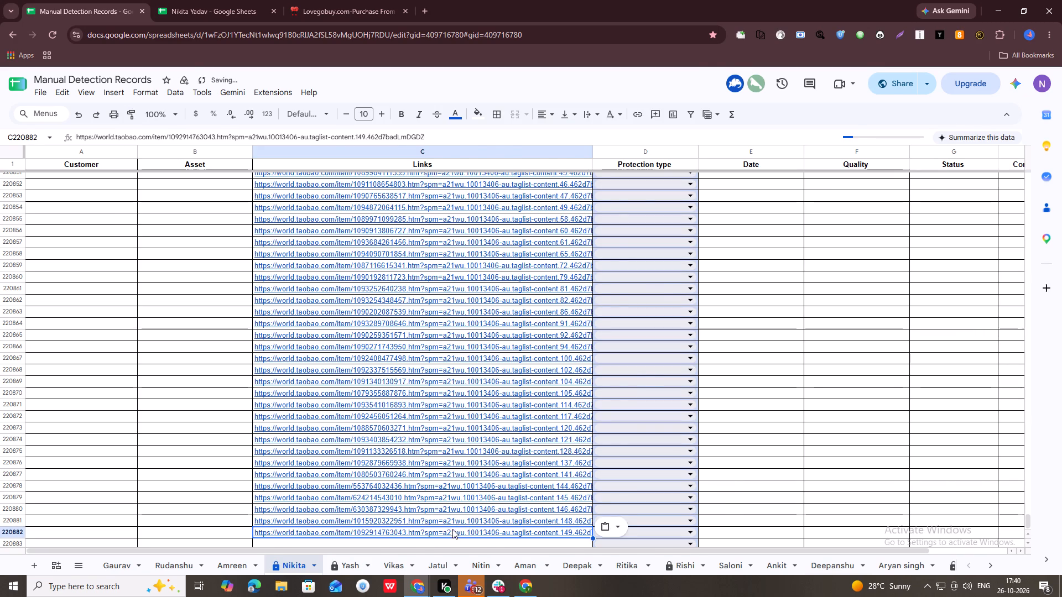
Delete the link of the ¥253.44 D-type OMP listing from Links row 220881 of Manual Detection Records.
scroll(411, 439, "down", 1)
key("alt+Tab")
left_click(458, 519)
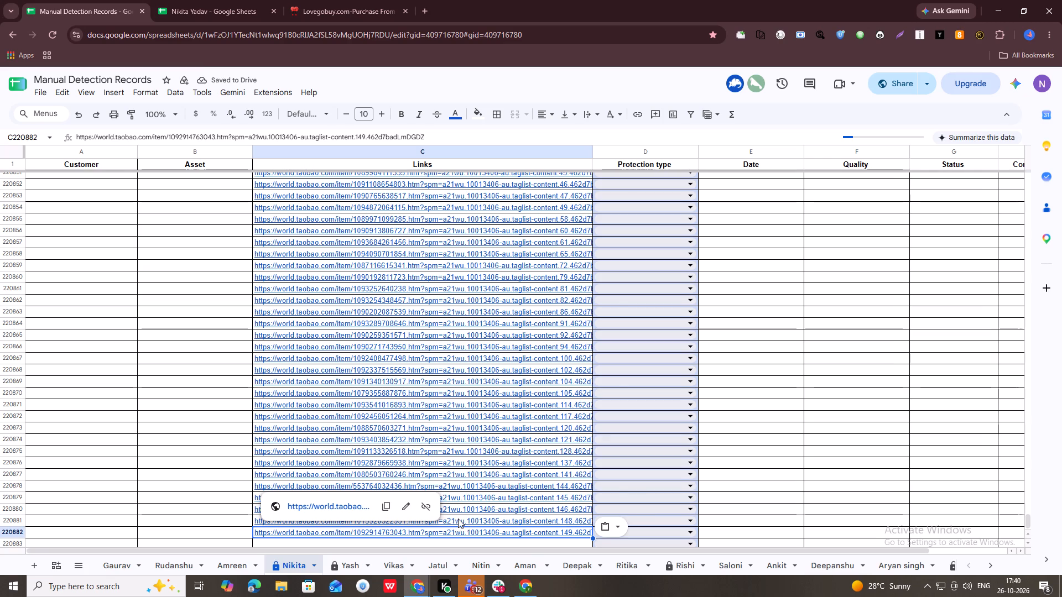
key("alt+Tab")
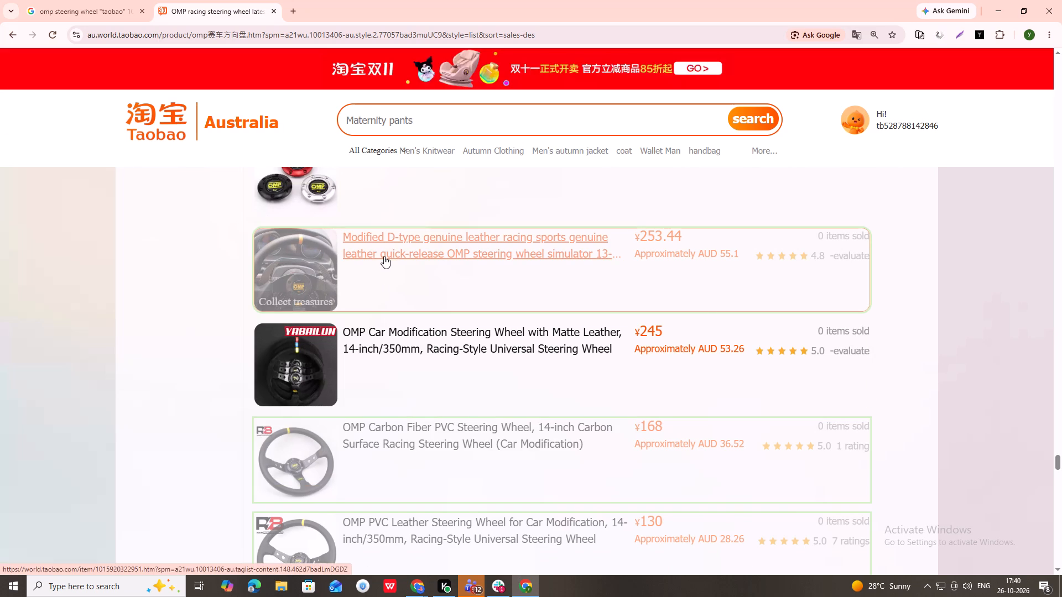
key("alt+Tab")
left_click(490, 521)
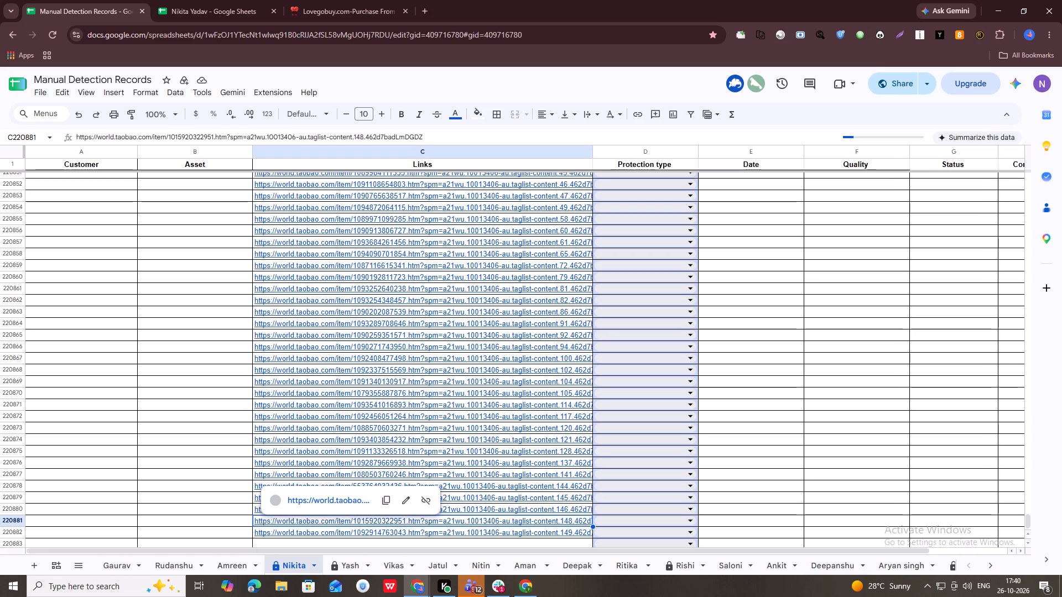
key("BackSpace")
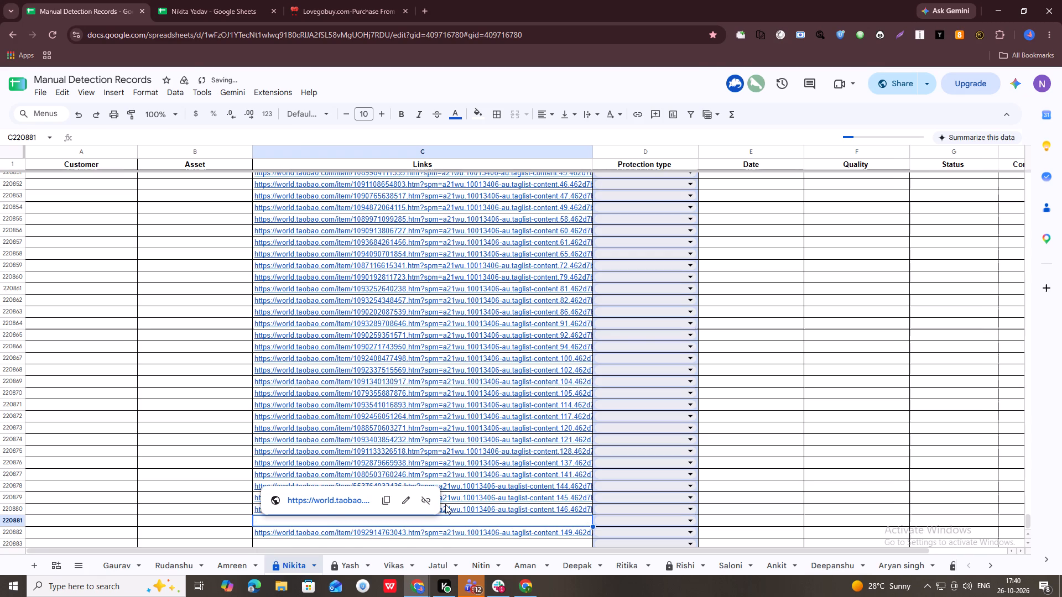
Record the link of the ¥208 cross-border 14-inch OMP quick-release PVC listing in the empty Links row 220881 of Manual Detection Records.
key("alt+Tab")
scroll(341, 394, "down", 7)
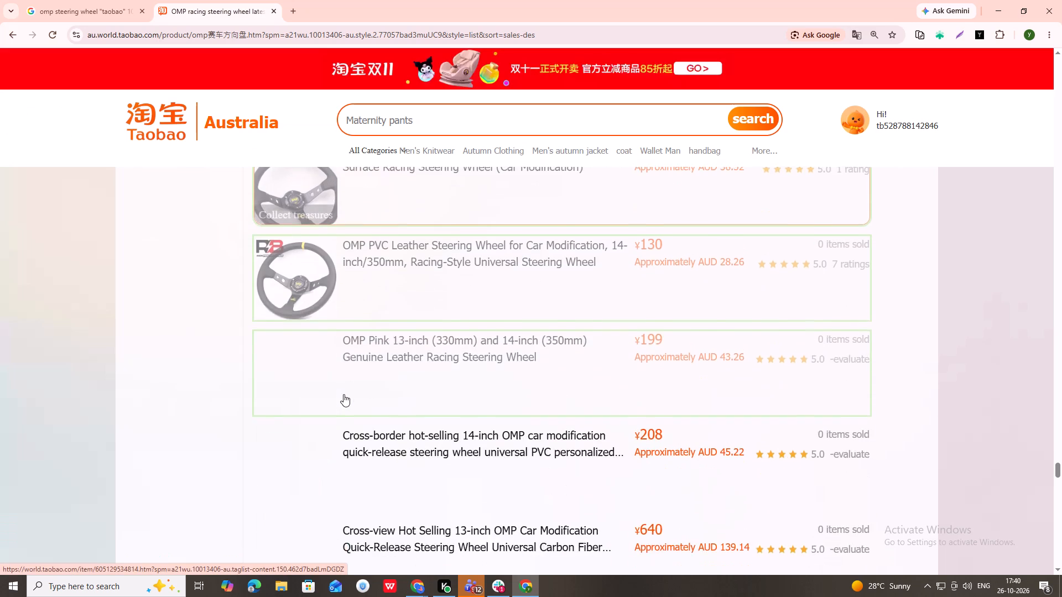
right_click(410, 353)
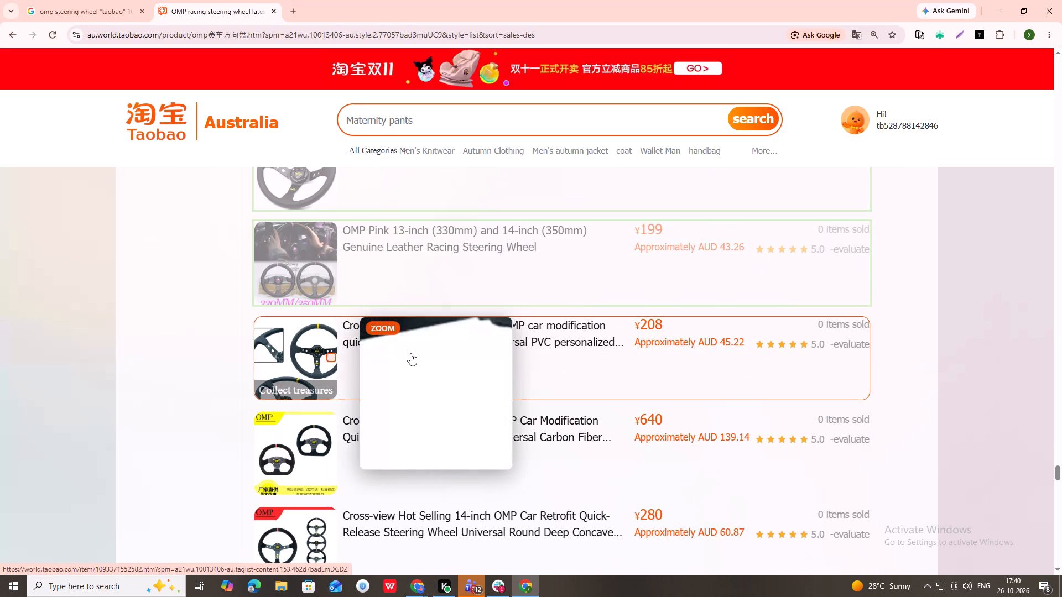
left_click(467, 466)
key("alt+Tab")
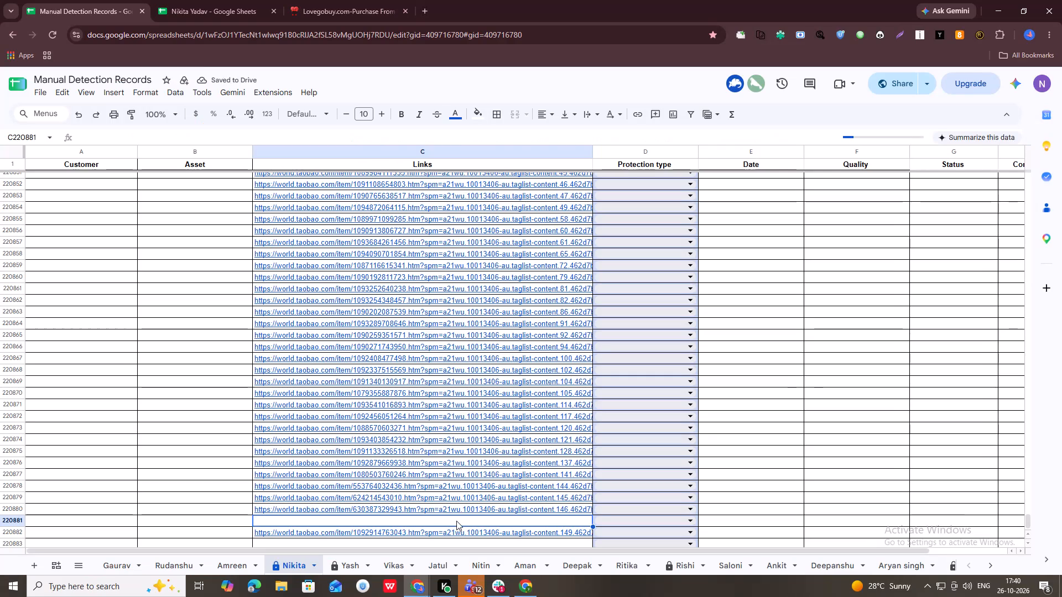
left_click(456, 521)
key("ctrl+v")
key("alt+Tab")
Record the link of the ¥640 cross-view 13-inch OMP carbon fiber listing in Links row 220883 of Manual Detection Records.
right_click(423, 441)
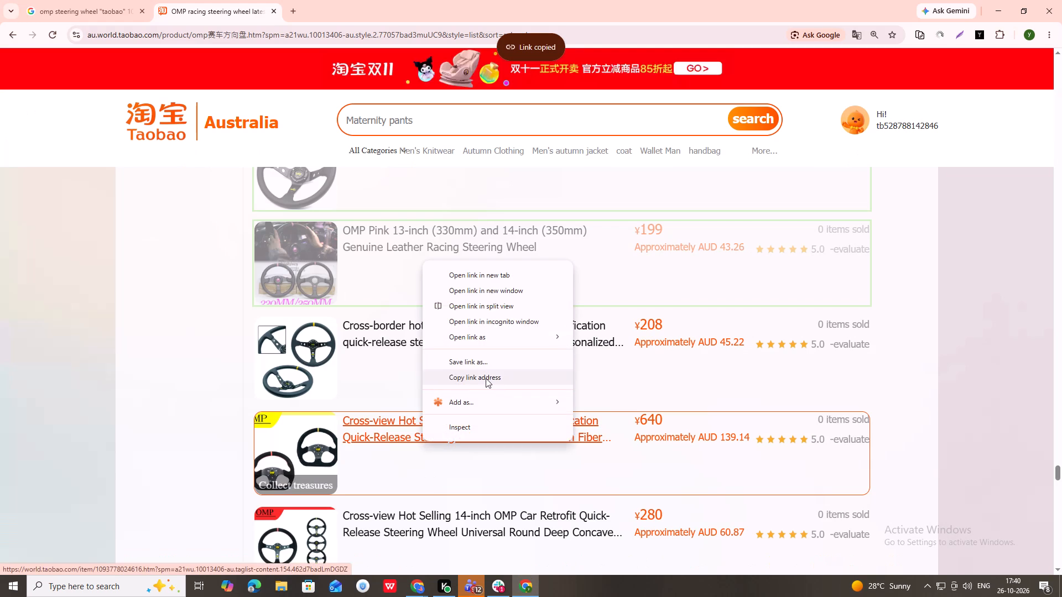
left_click(486, 378)
key("alt+Tab")
scroll(420, 466, "down", 3)
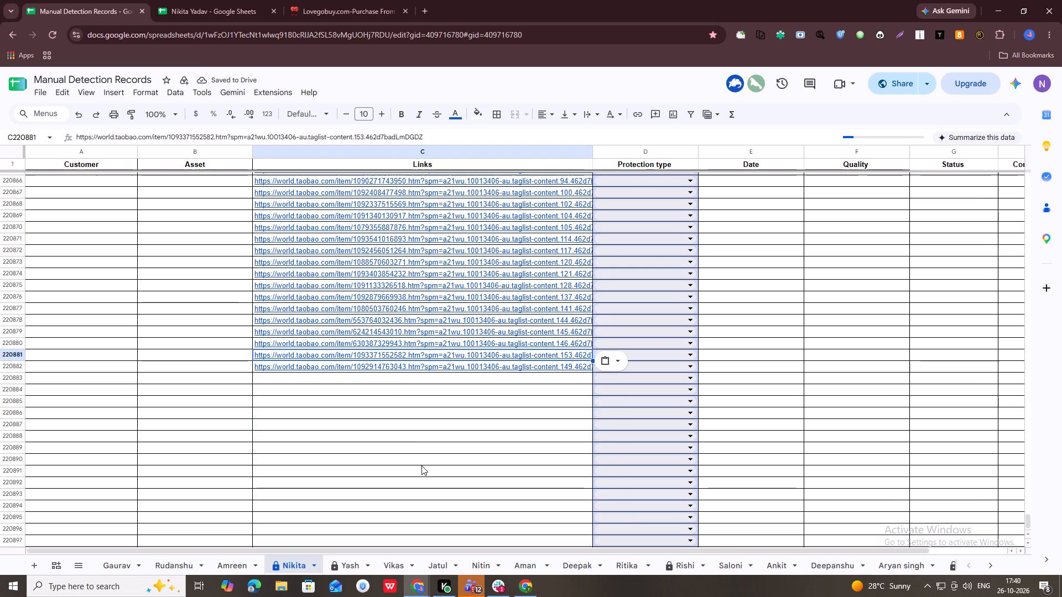
left_click(403, 383)
key("ctrl+v")
key("alt+Tab")
Record the link of the ¥280 cross-view 14-inch OMP round deep concave listing in Links row 220884 of Manual Detection Records.
scroll(403, 383, "down", 3)
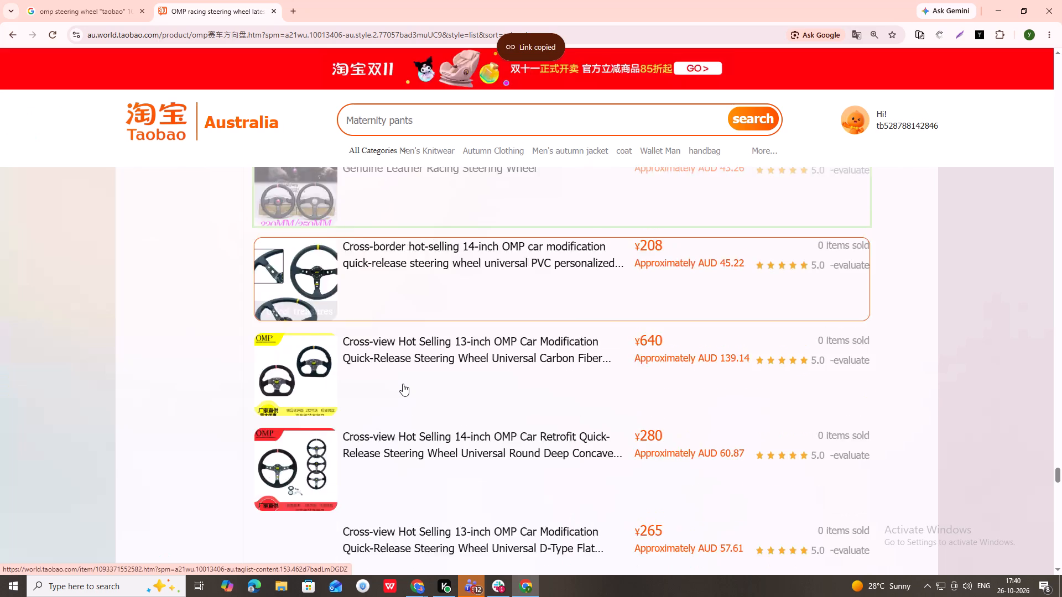
right_click(379, 355)
left_click(449, 468)
key("alt+Tab")
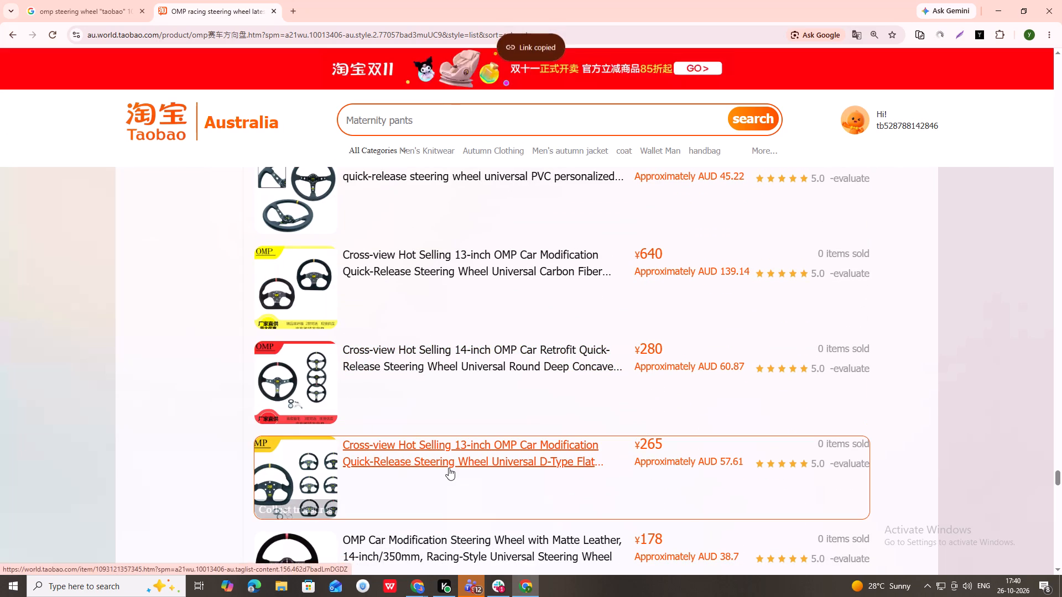
left_click(420, 395)
key("ctrl+v")
key("alt+Tab")
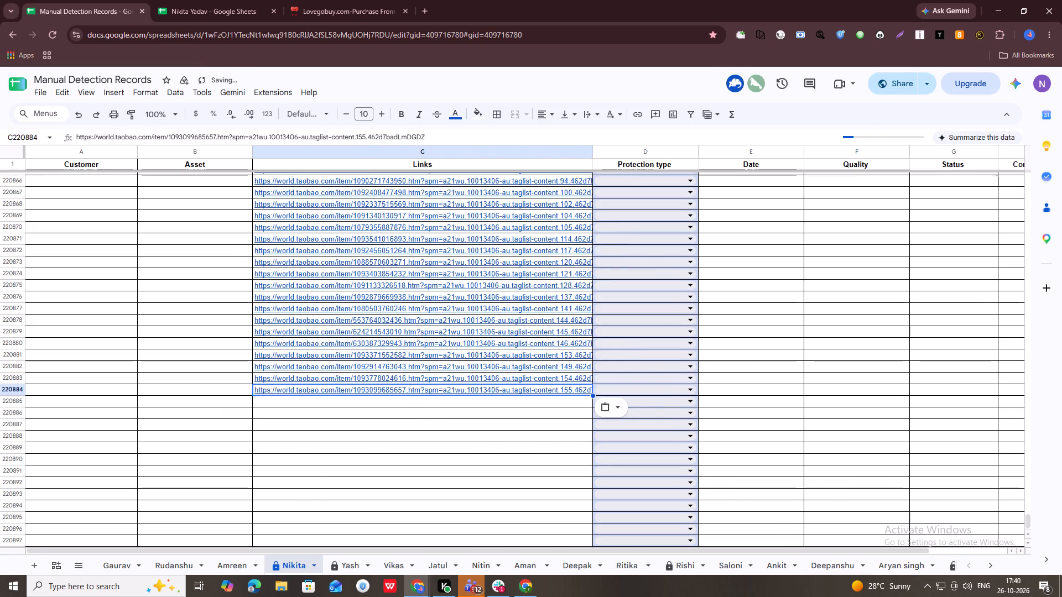
Record the link of the ¥265 cross-view 13-inch OMP D-type flat listing in Links row 220885 of Manual Detection Records.
scroll(417, 408, "down", 1)
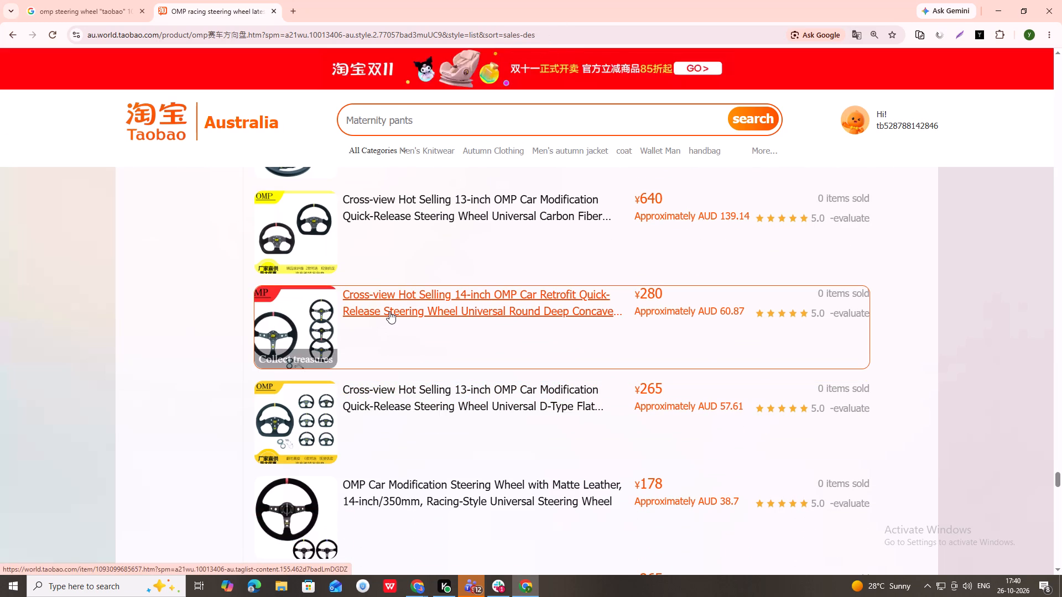
key("alt+Tab")
key("alt+Tab")
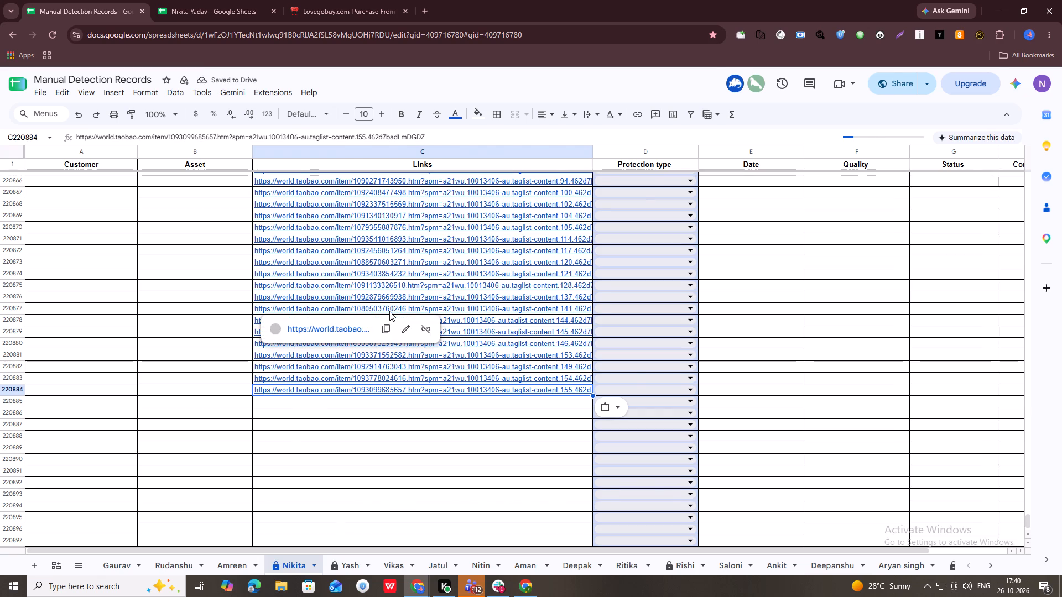
right_click(499, 405)
left_click(562, 344)
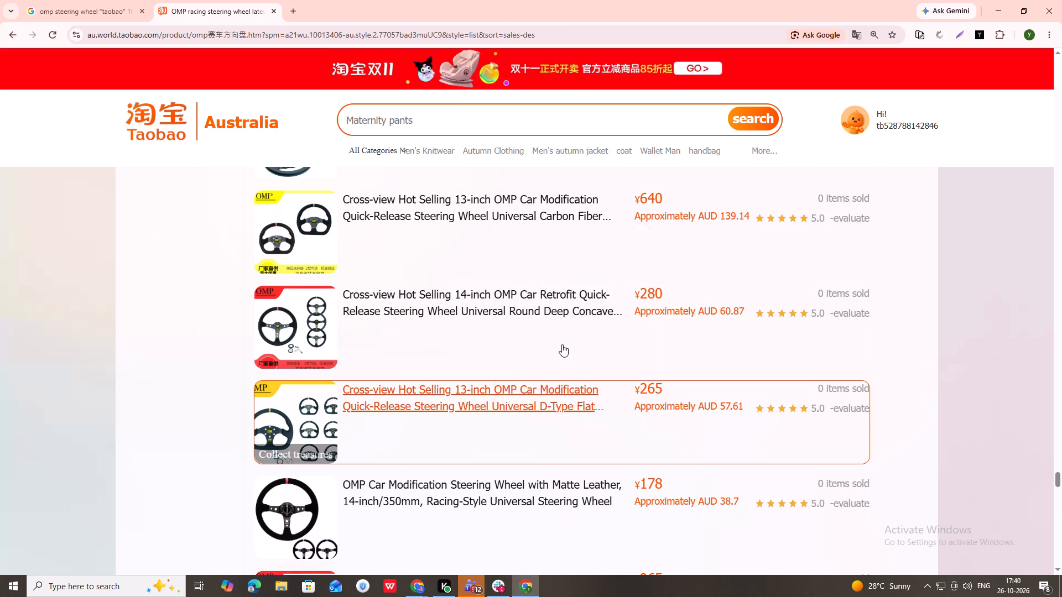
key("alt+Tab")
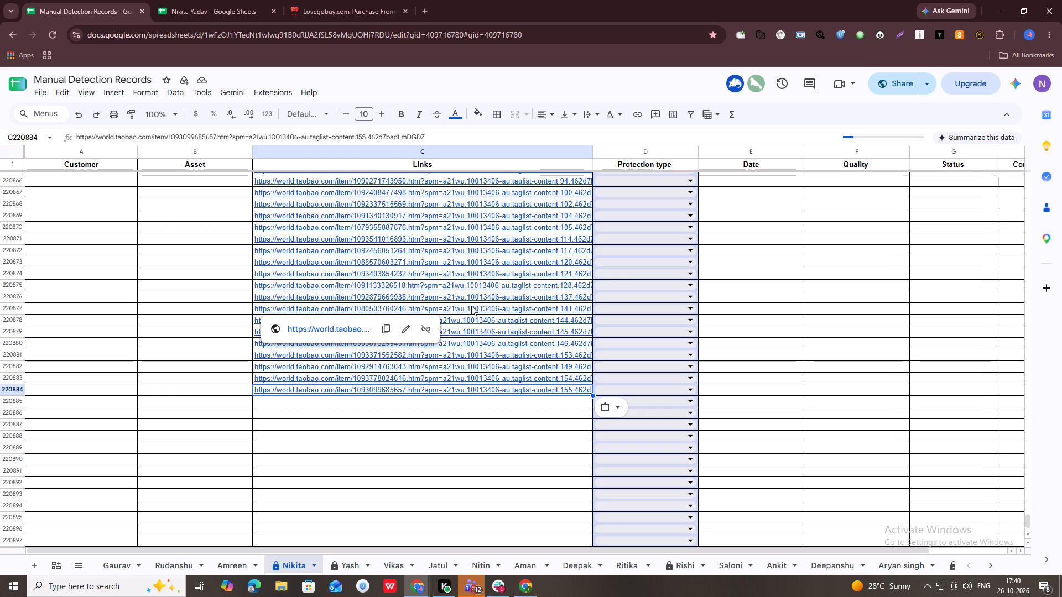
key("Down")
key("ctrl+v")
key("alt+super+Tab")
Record the link of the ¥178 OMP matte leather 14-inch/350mm listing in Links row 220886 of Manual Detection Records.
scroll(399, 436, "down", 1)
right_click(369, 455)
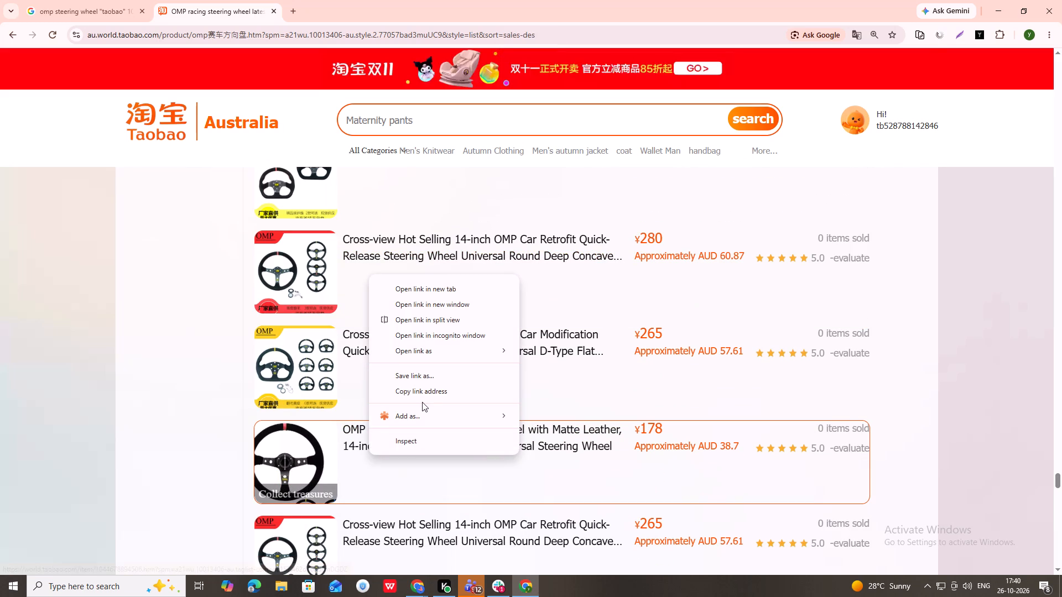
left_click_drag(422, 402, 420, 395)
key("alt+Tab")
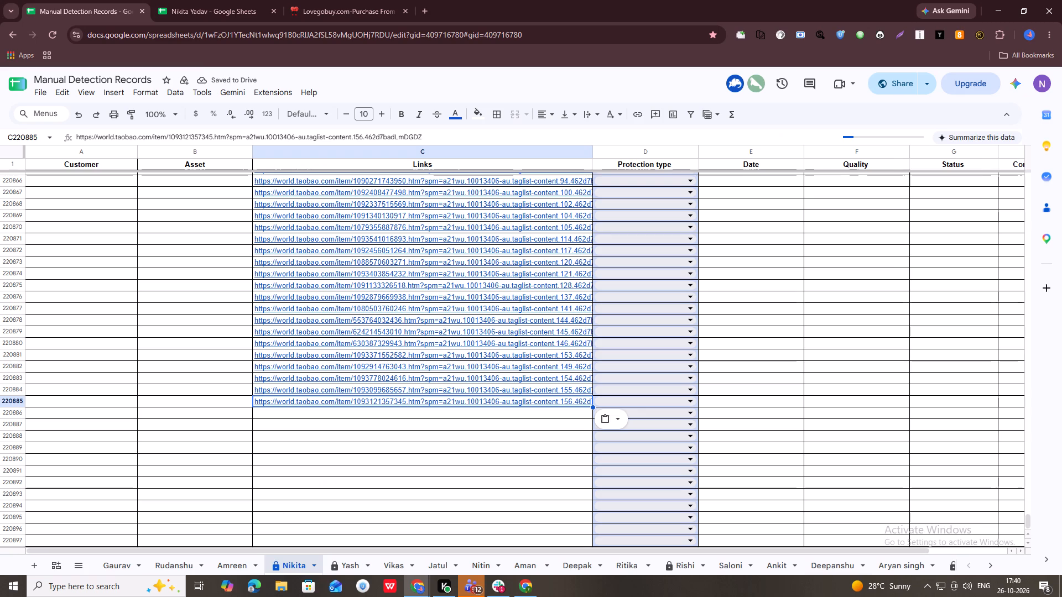
key("Down")
key("ctrl+v")
key("alt+Tab")
scroll(439, 402, "down", 1)
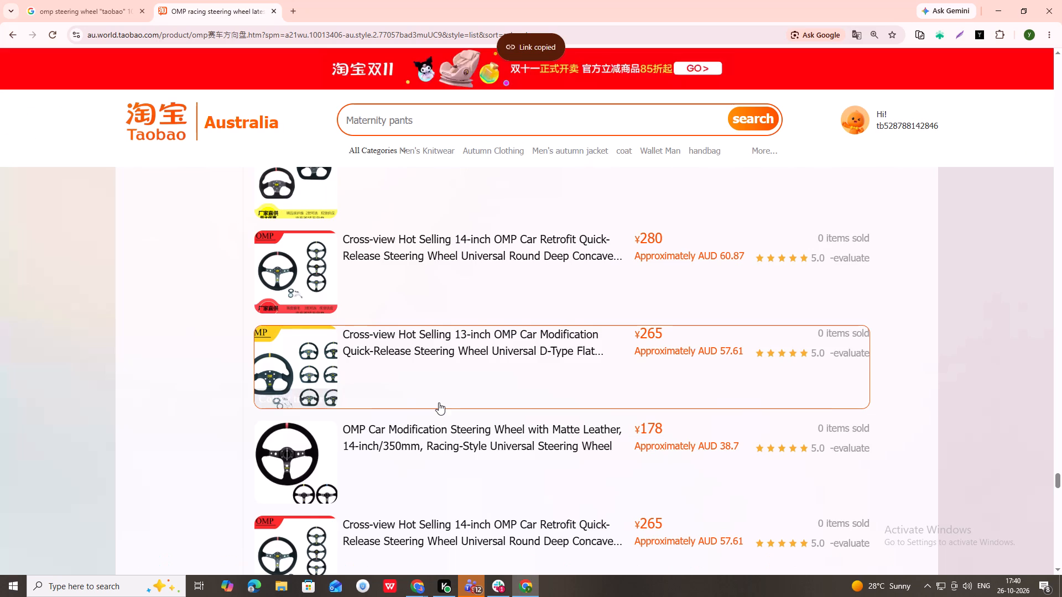
Record the link of the ¥265 cross-view 14-inch OMP round deep concave listing in Links row 220887 of Manual Detection Records.
scroll(350, 416, "down", 2)
right_click(421, 387)
left_click_drag(462, 512, 465, 507)
key("alt+Tab")
key("Down")
key("ctrl+v")
key("alt+Tab")
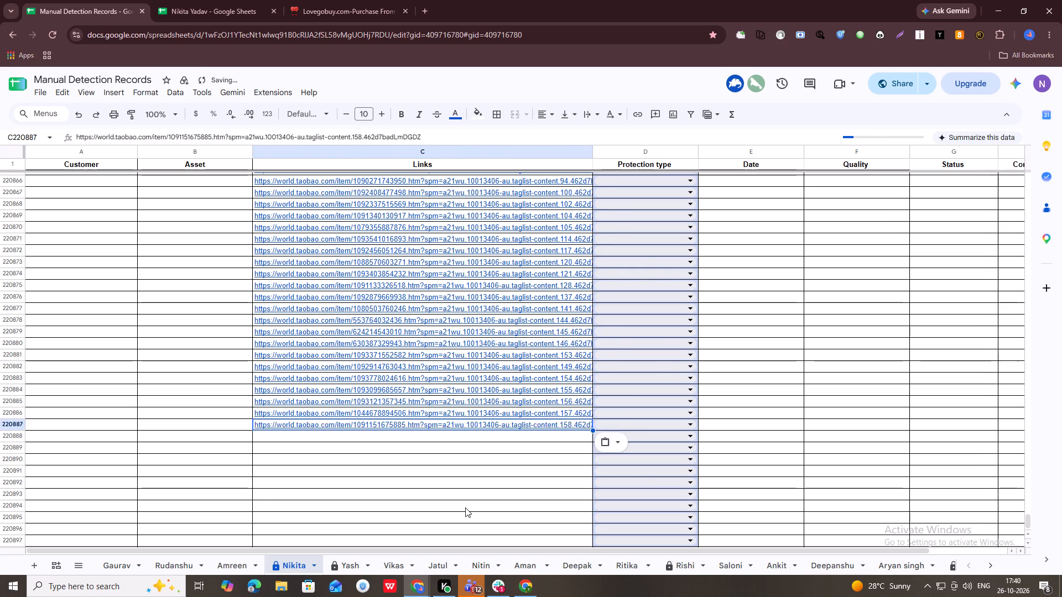
Open the ¥222 cross-border 14-inch OMP genuine leather listing separately to inspect it, and close it again.
scroll(465, 507, "down", 4)
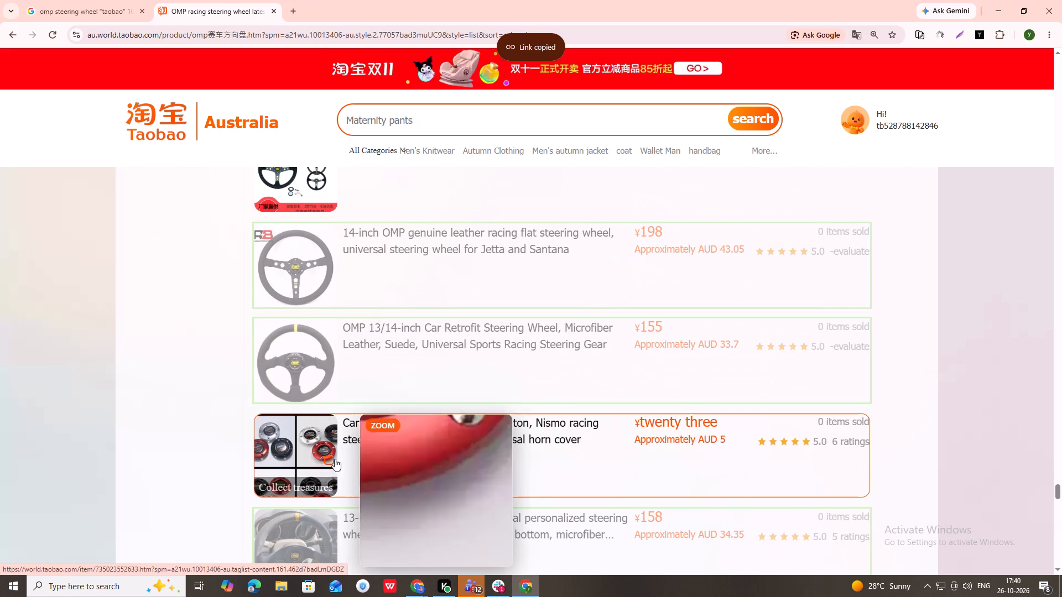
scroll(404, 458, "down", 4)
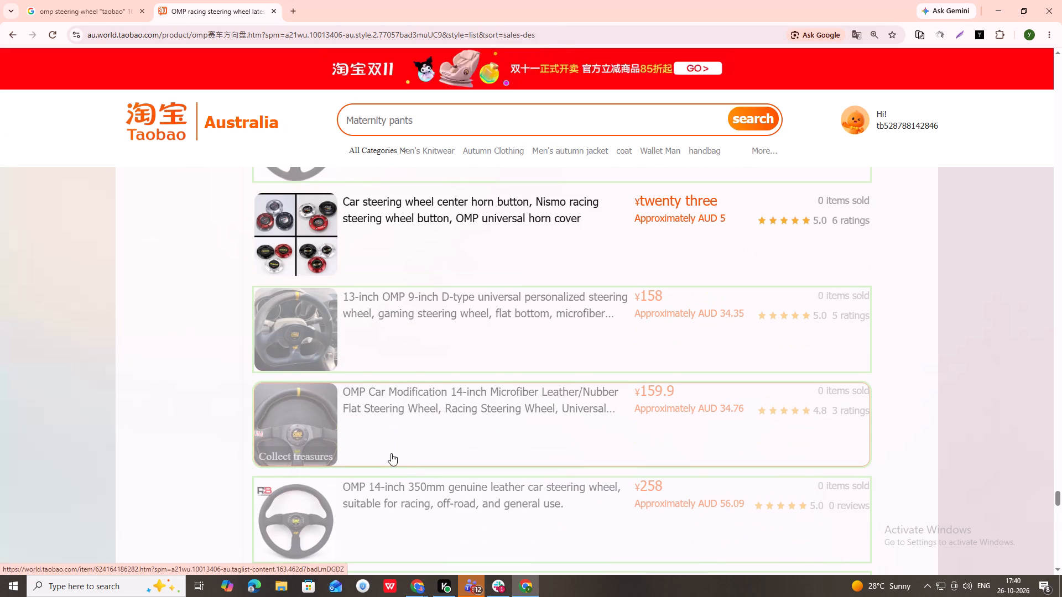
scroll(390, 452, "down", 11)
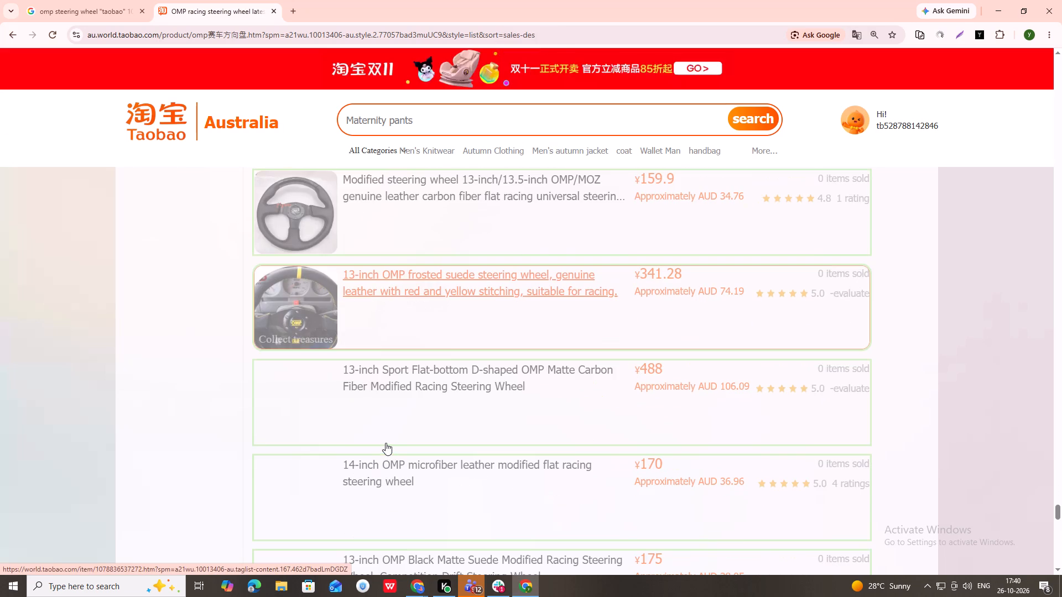
scroll(386, 443, "down", 7)
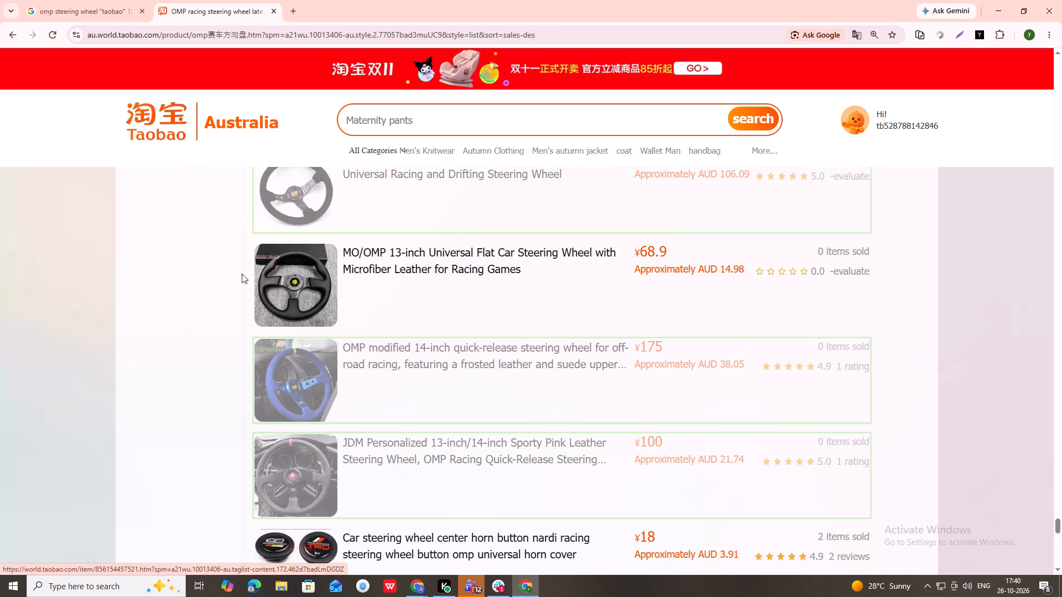
scroll(355, 290, "down", 10)
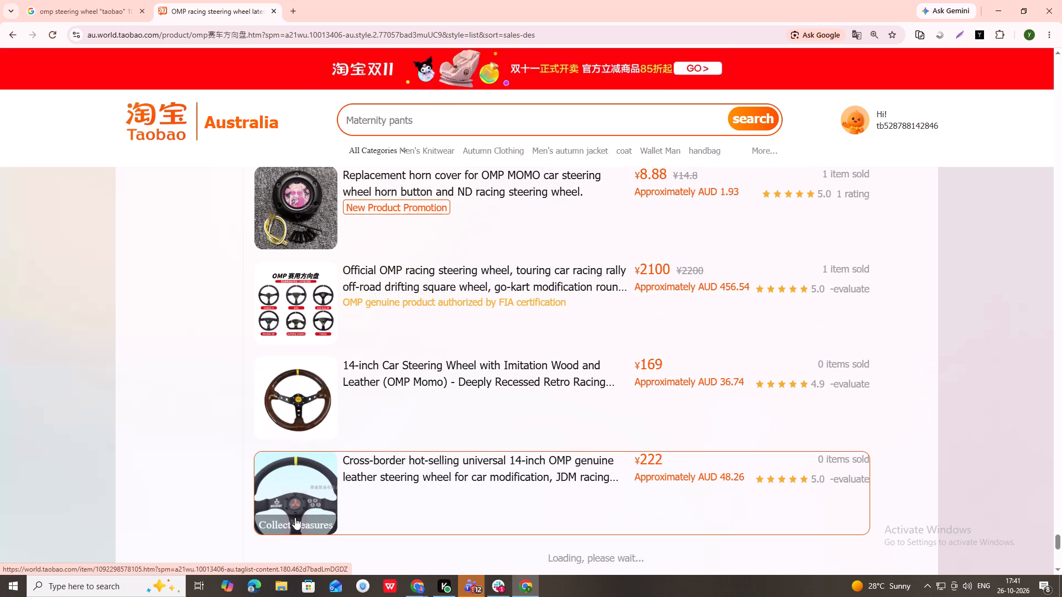
right_click(298, 510)
left_click(352, 385)
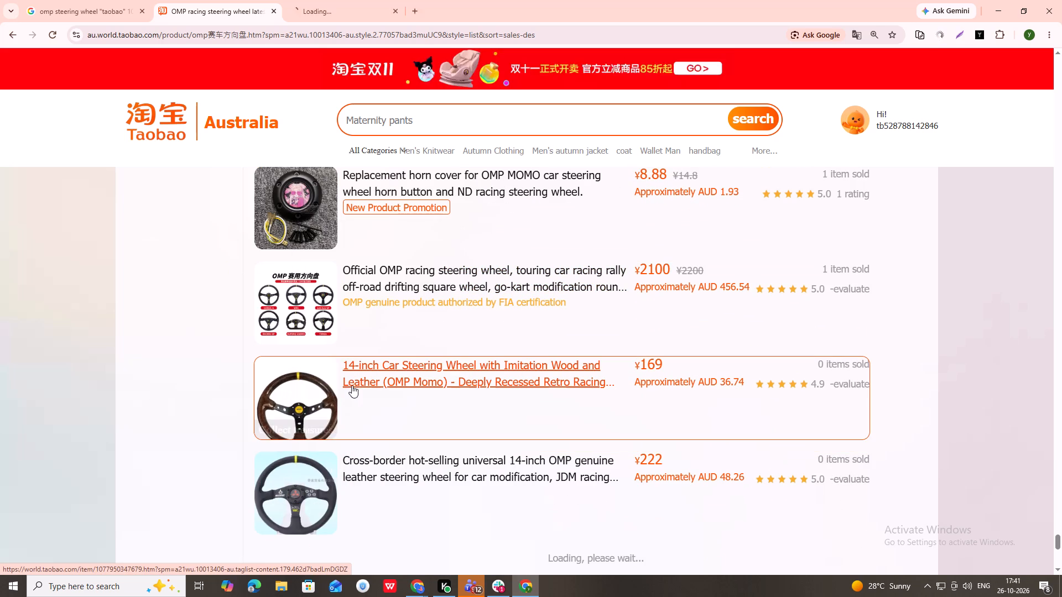
left_click(374, 0)
middle_click(374, 0)
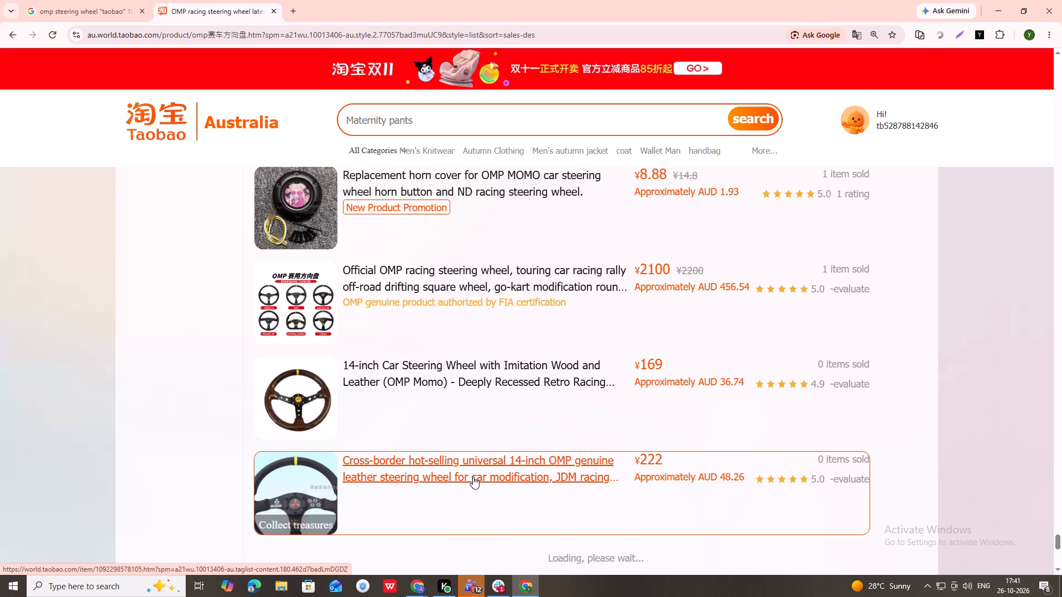
Record the link of the ¥222 cross-border 14-inch OMP genuine leather listing in Links row 220888 of Manual Detection Records.
right_click(478, 473)
left_click(519, 409)
key("alt+Tab")
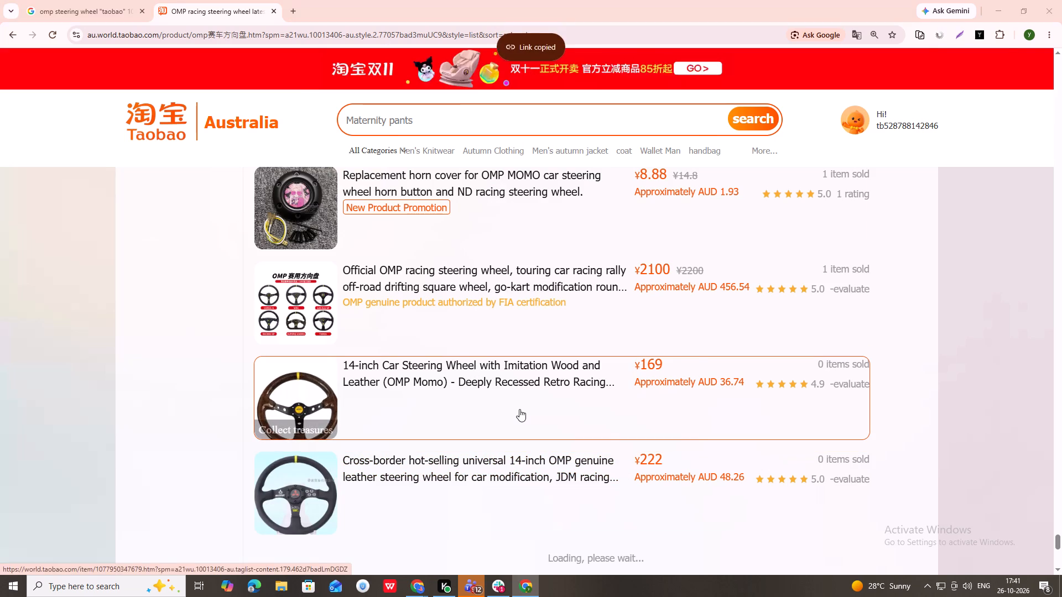
key("Down")
key("ctrl+v")
key("ctrl+space")
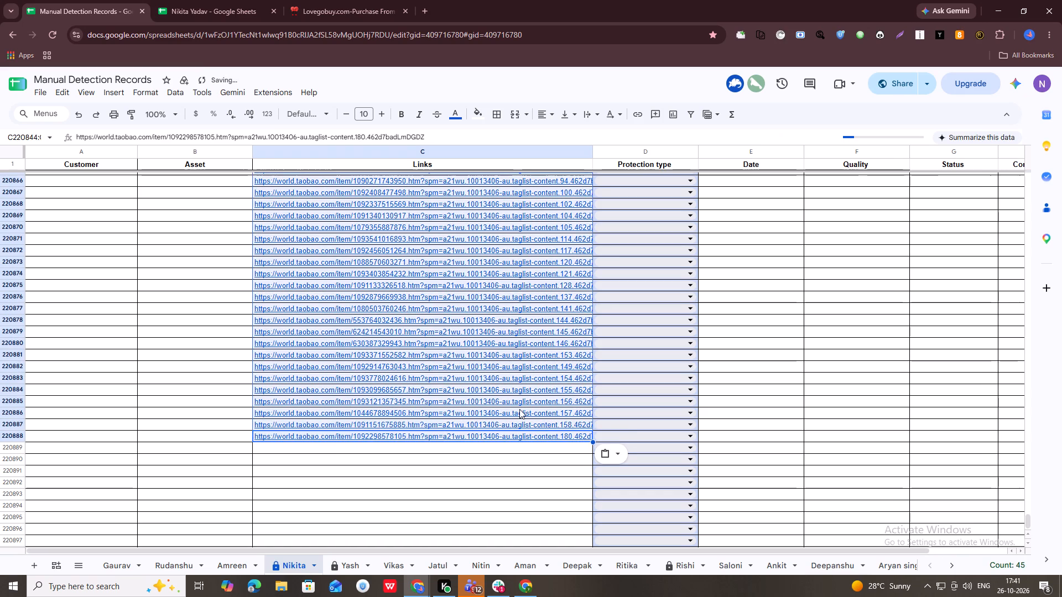
key("alt+Tab")
Record the link of the ¥231 OMP matte leather 14-inch/350mm listing in Links row 220889 of Manual Detection Records.
scroll(506, 475, "down", 1)
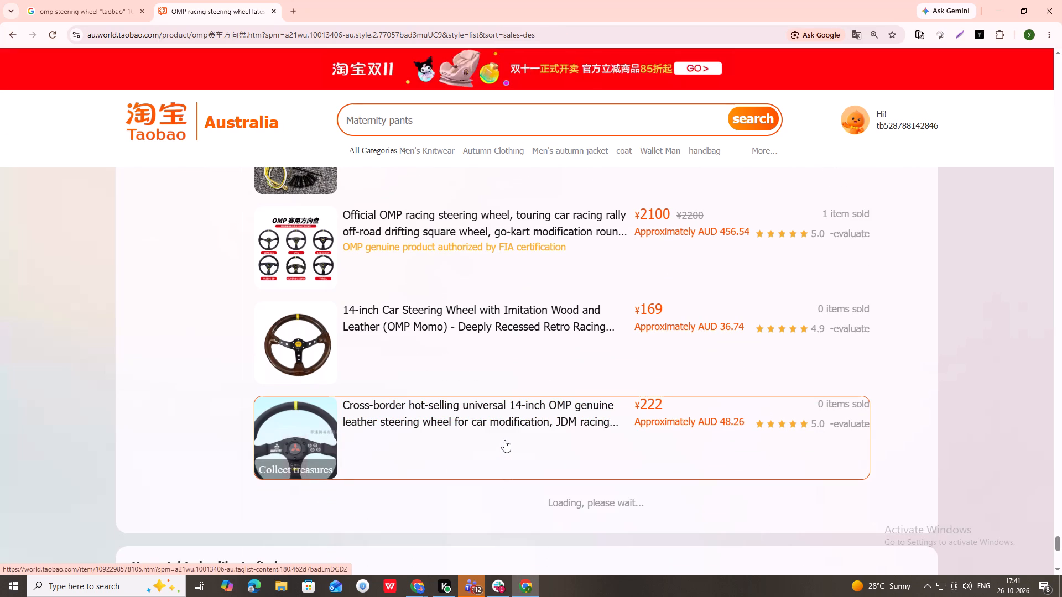
scroll(504, 439, "down", 1)
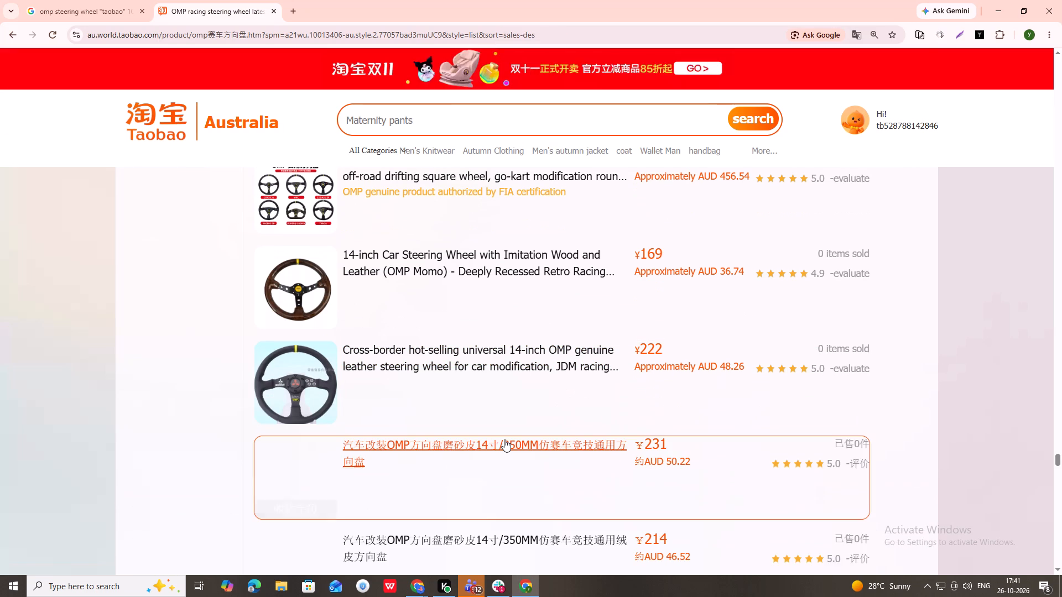
scroll(482, 426, "down", 2)
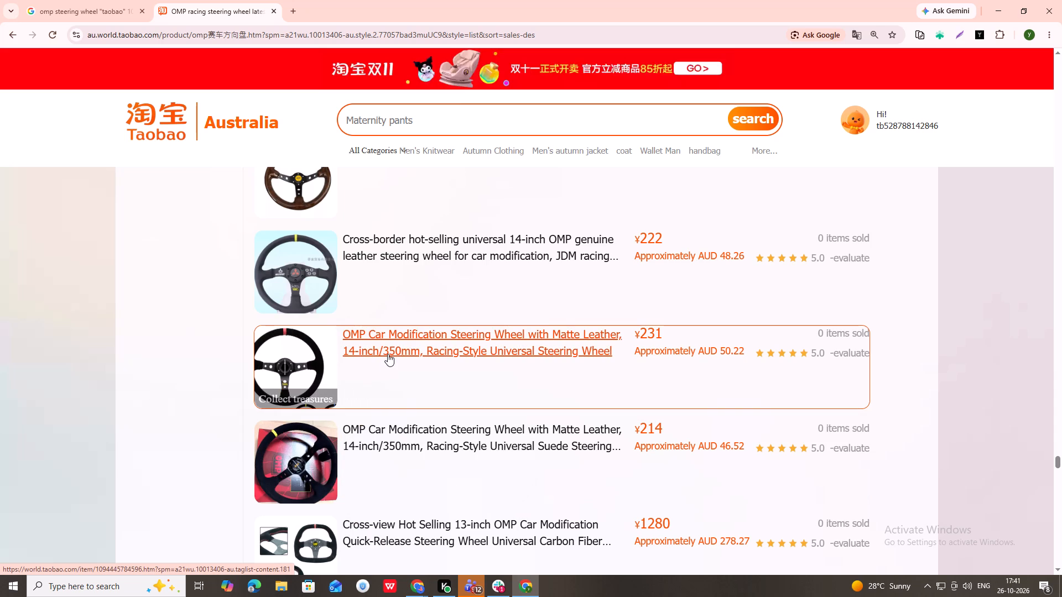
right_click(388, 354)
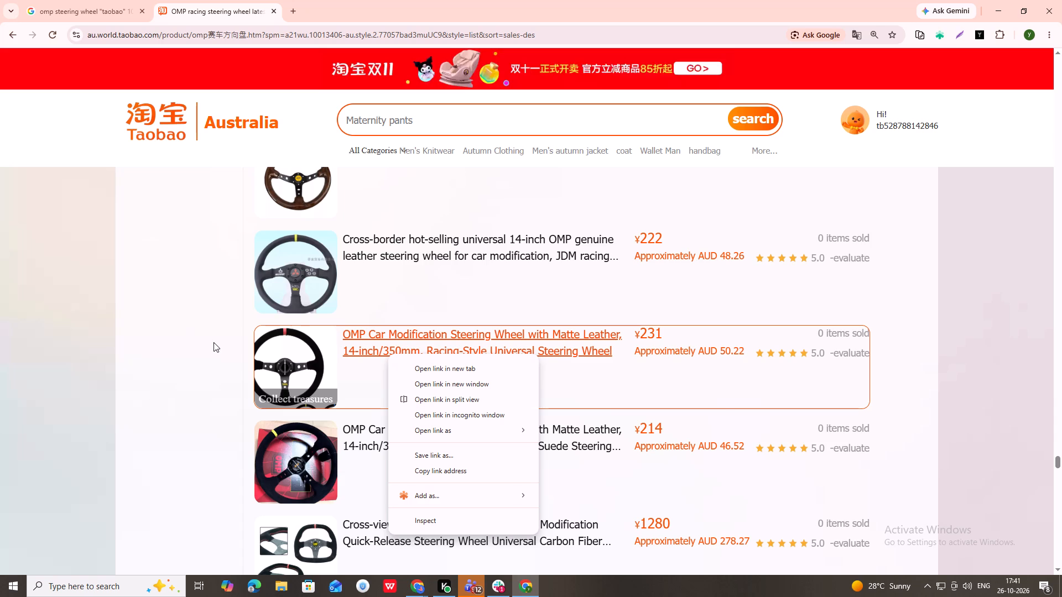
left_click(171, 337)
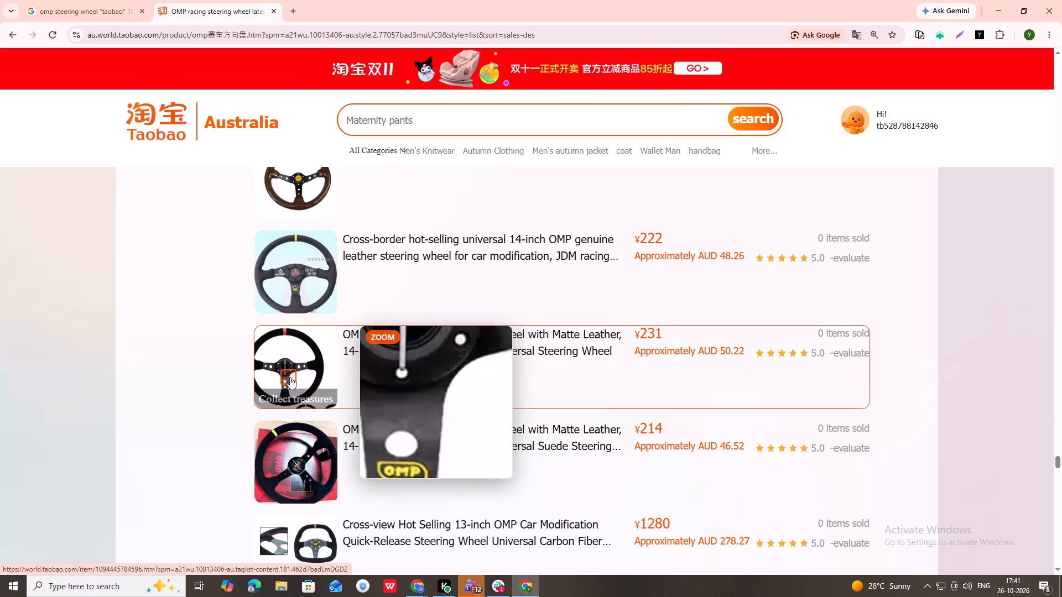
right_click(403, 348)
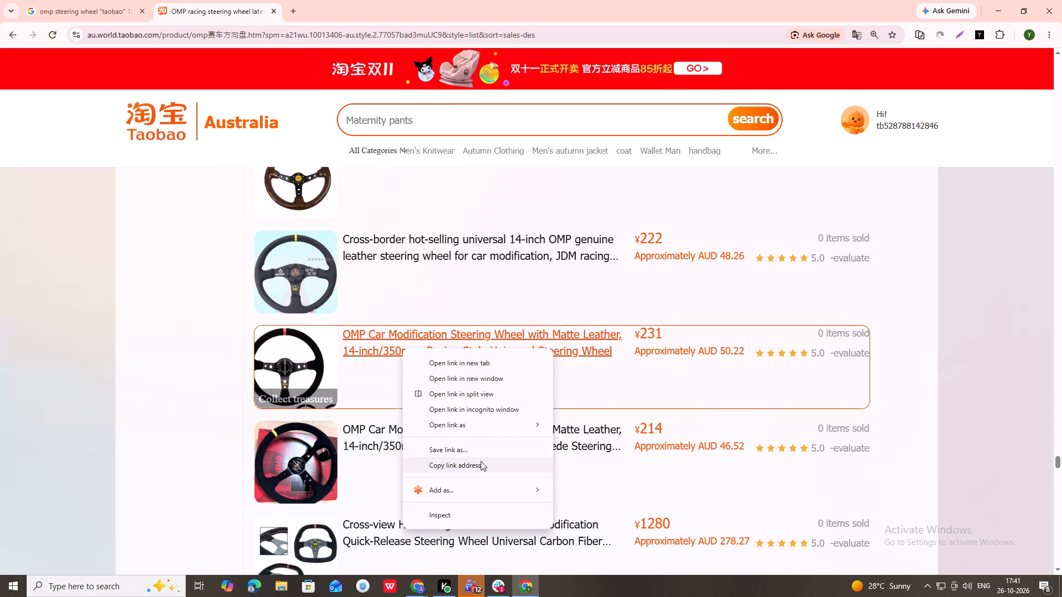
left_click(481, 461)
key("alt+Tab")
key("Down")
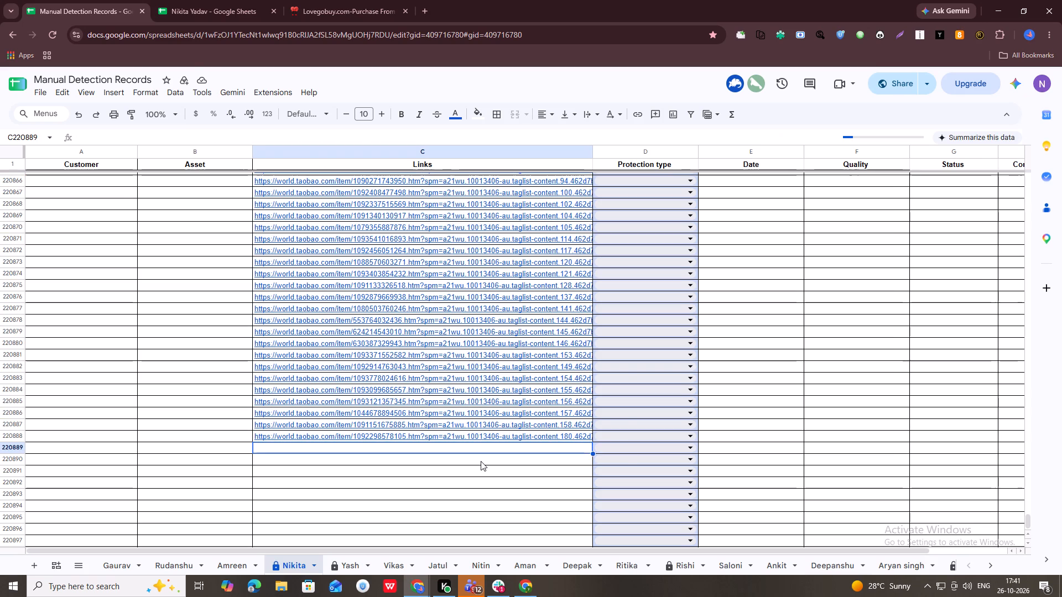
key("ctrl+v")
key("alt+Tab")
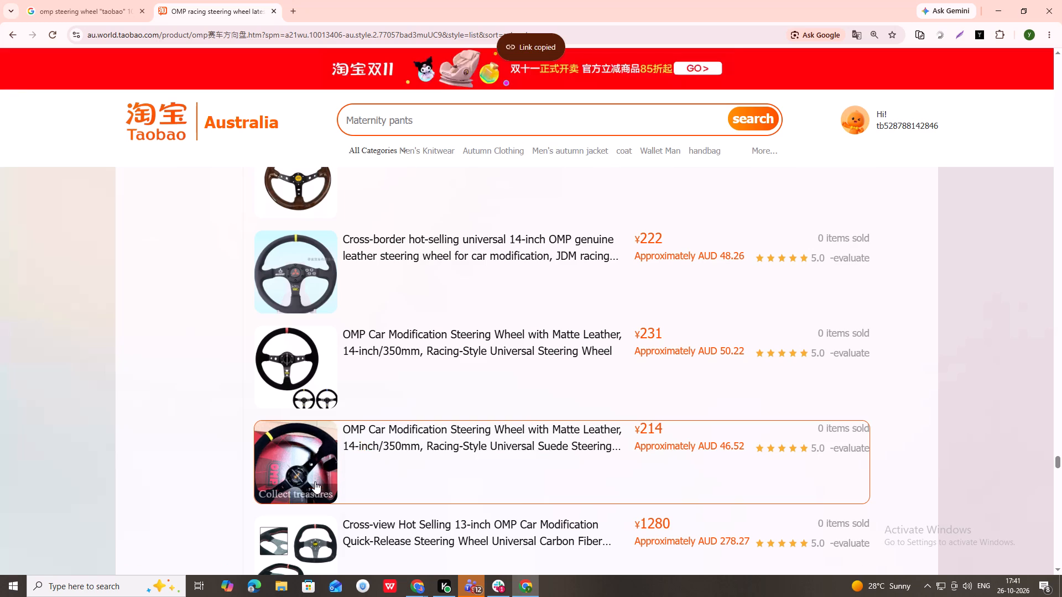
Record the link of the ¥214 OMP 14-inch/350mm universal suede listing in Links row 220890 of Manual Detection Records.
right_click(439, 458)
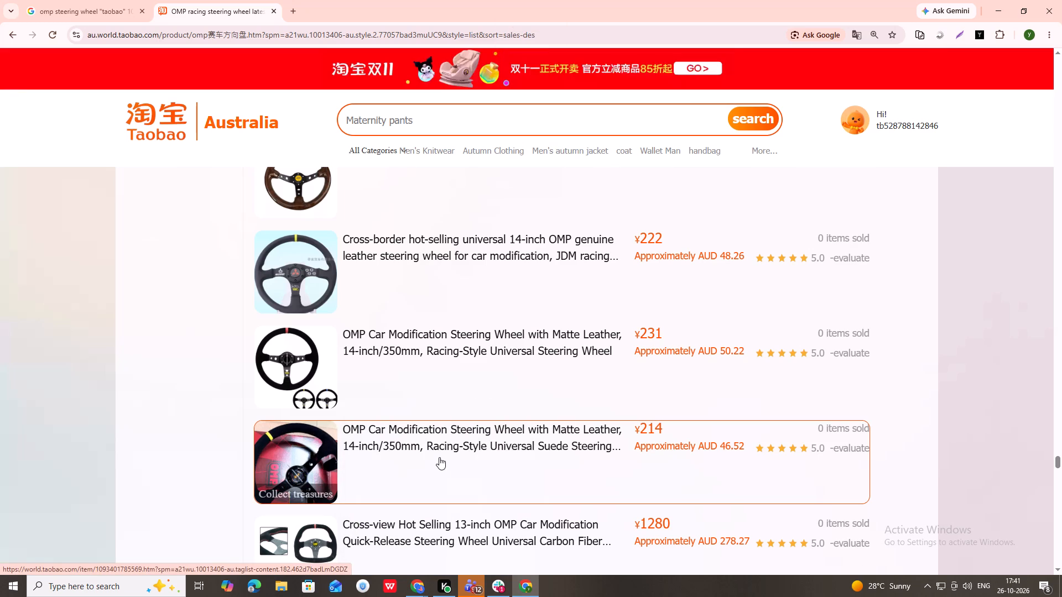
left_click(492, 396)
key("alt+Tab")
key("Down")
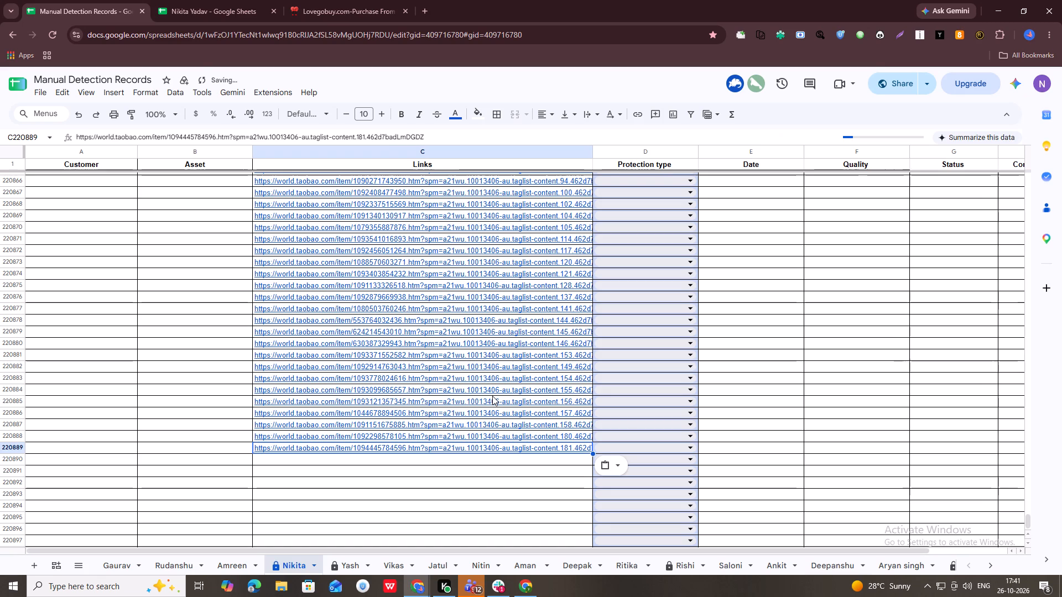
key("ctrl+v")
key("alt+Tab")
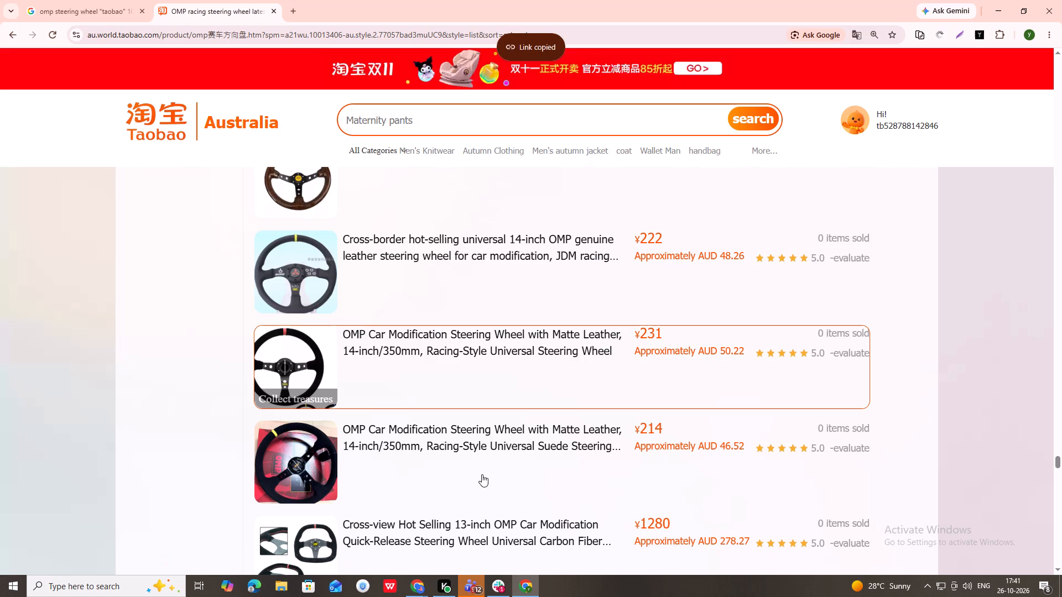
Record the link of the ¥265 cross-view 14-inch OMP red velvet deep listing in Links row 220891 of Manual Detection Records.
scroll(482, 474, "down", 5)
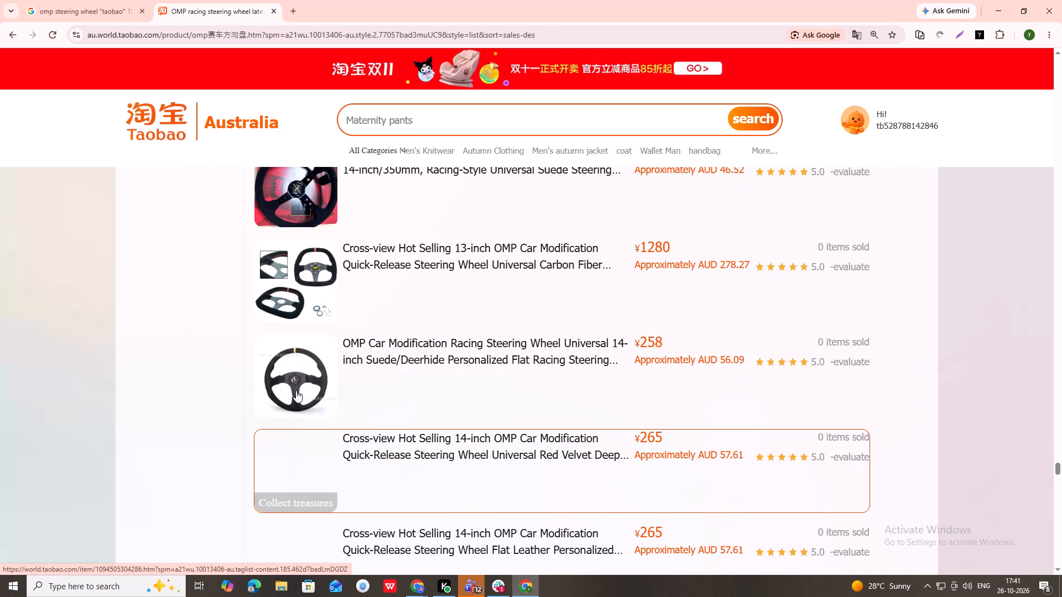
scroll(300, 392, "down", 1)
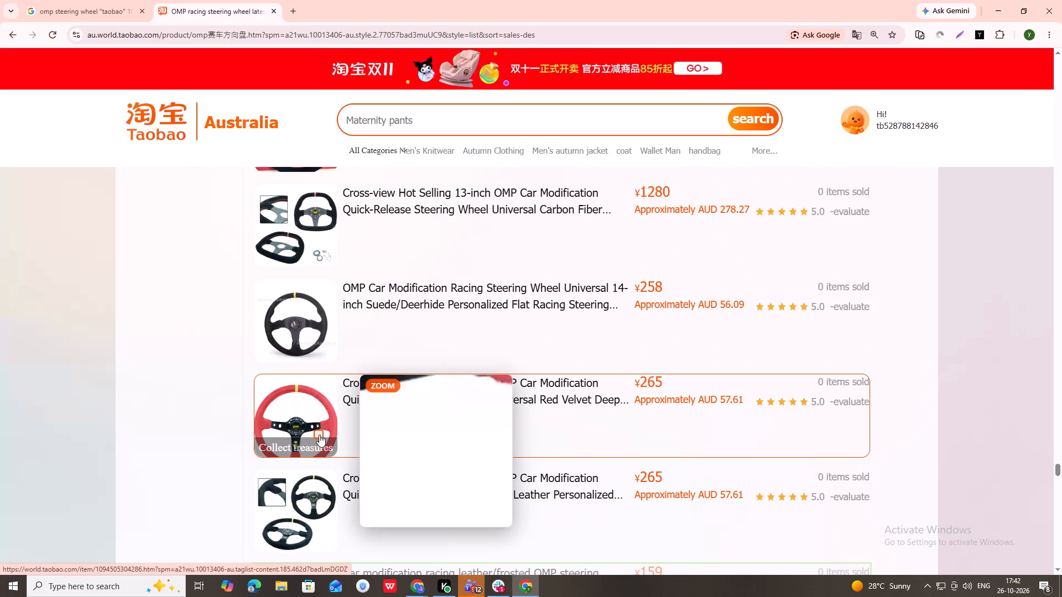
right_click(422, 399)
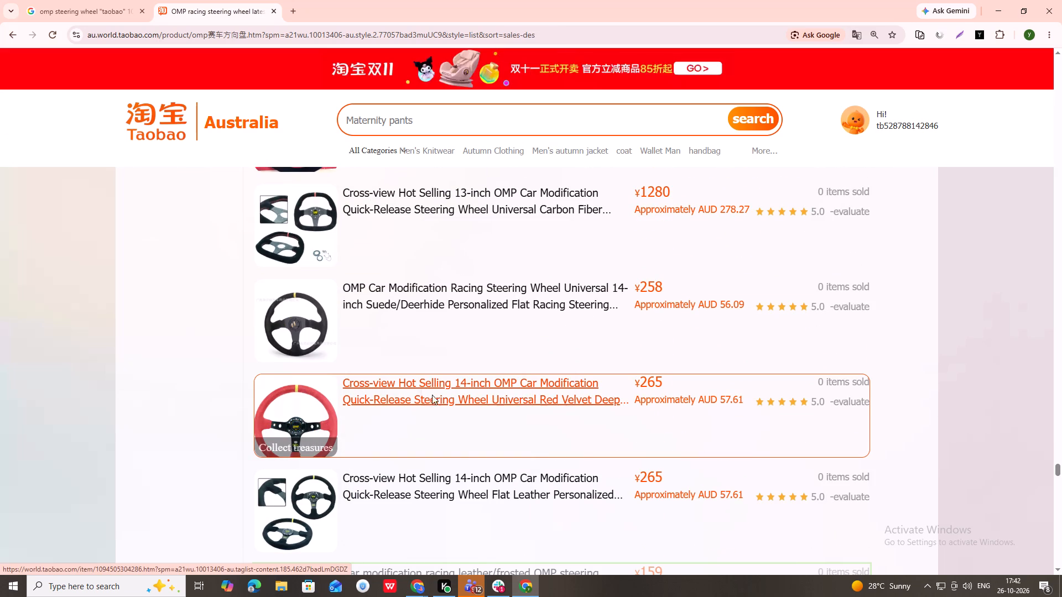
left_click(484, 333)
key("alt+Tab")
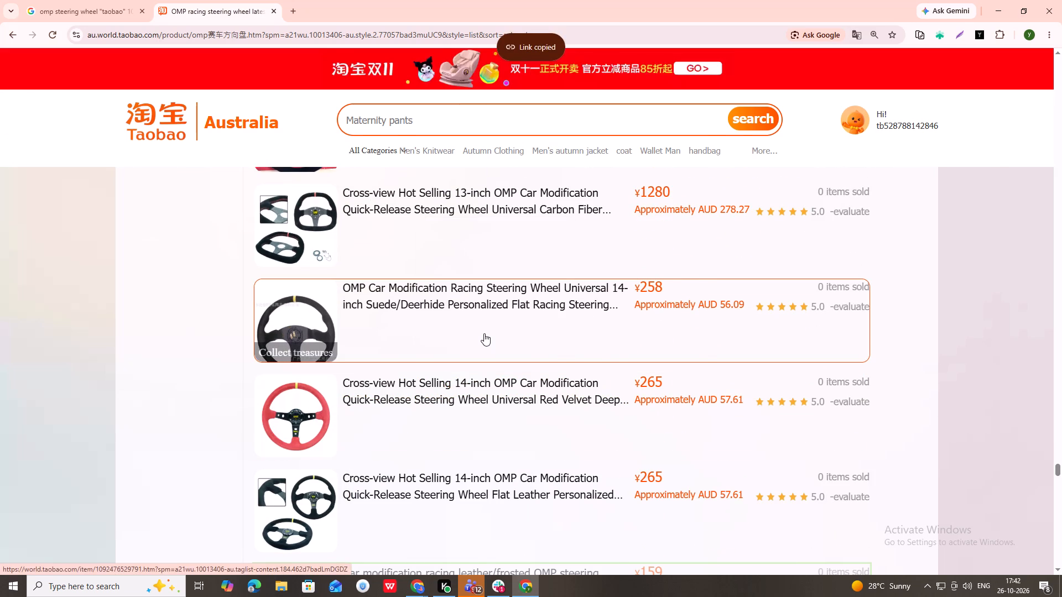
key("Down")
key("ctrl+v")
key("alt+Tab")
Record the link of the ¥265 cross-view 14-inch OMP flat leather listing in Links row 220892 of Manual Detection Records.
scroll(464, 421, "down", 2)
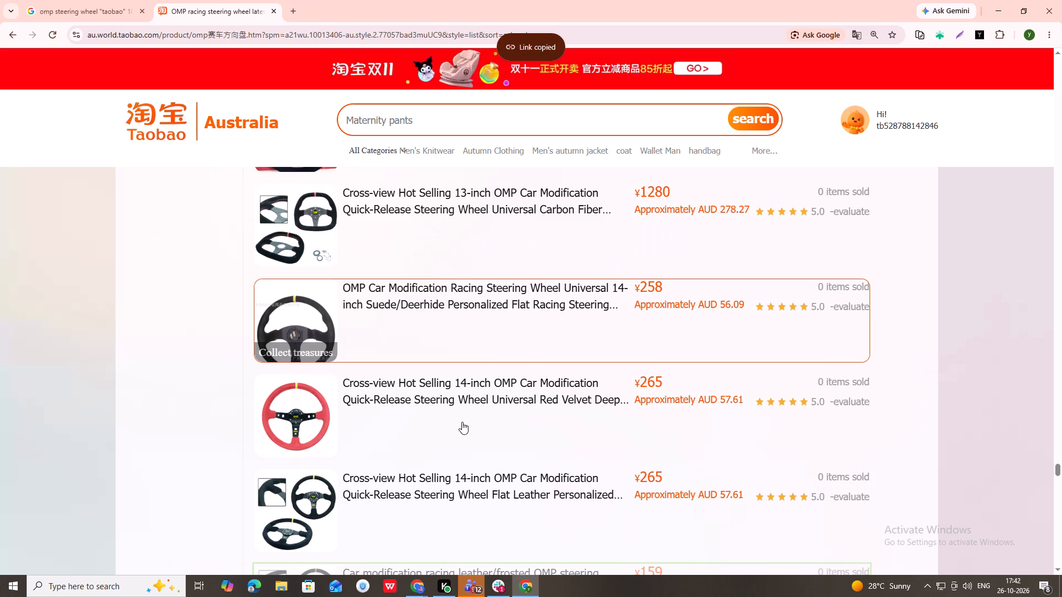
right_click(396, 387)
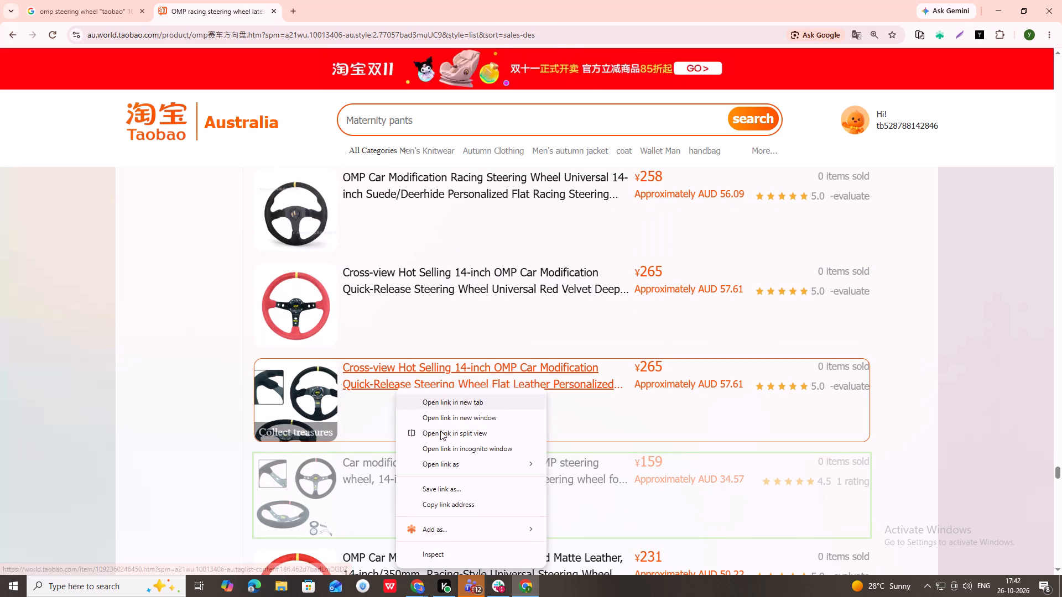
left_click(445, 504)
key("alt+Tab")
key("Down")
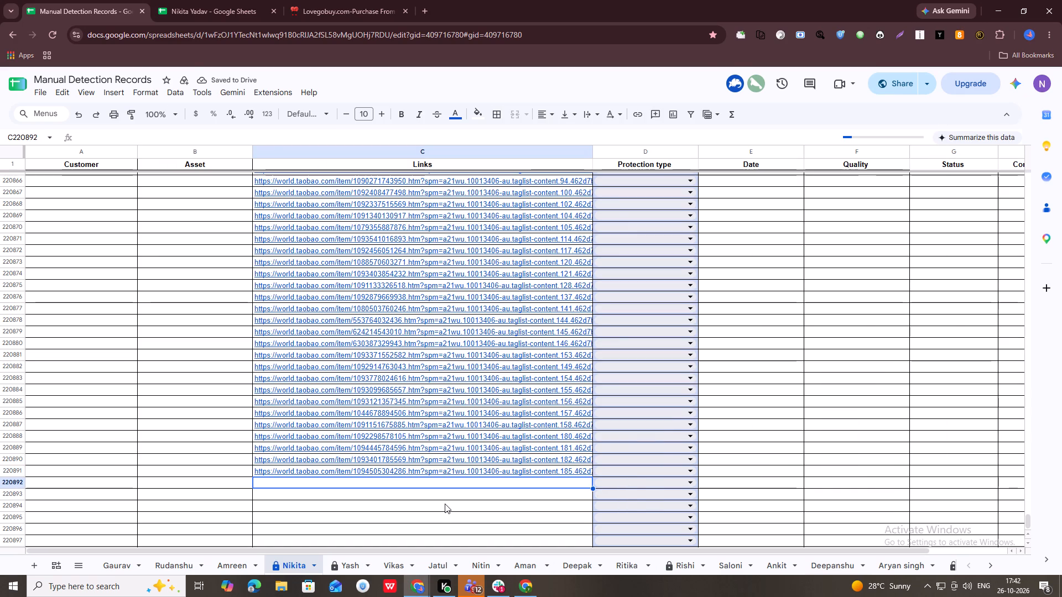
key("ctrl+v")
key("alt+Tab")
Record the link of the ¥231 OMP red matte leather 14-inch/350mm listing in Links row 220893 of Manual Detection Records.
scroll(464, 462, "down", 3)
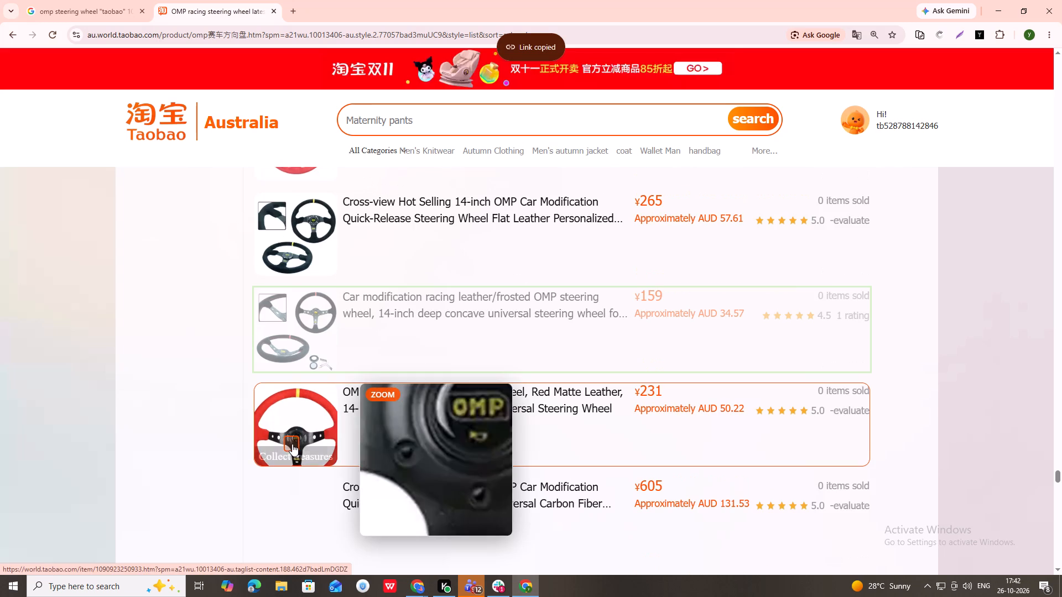
right_click(469, 403)
left_click(508, 333)
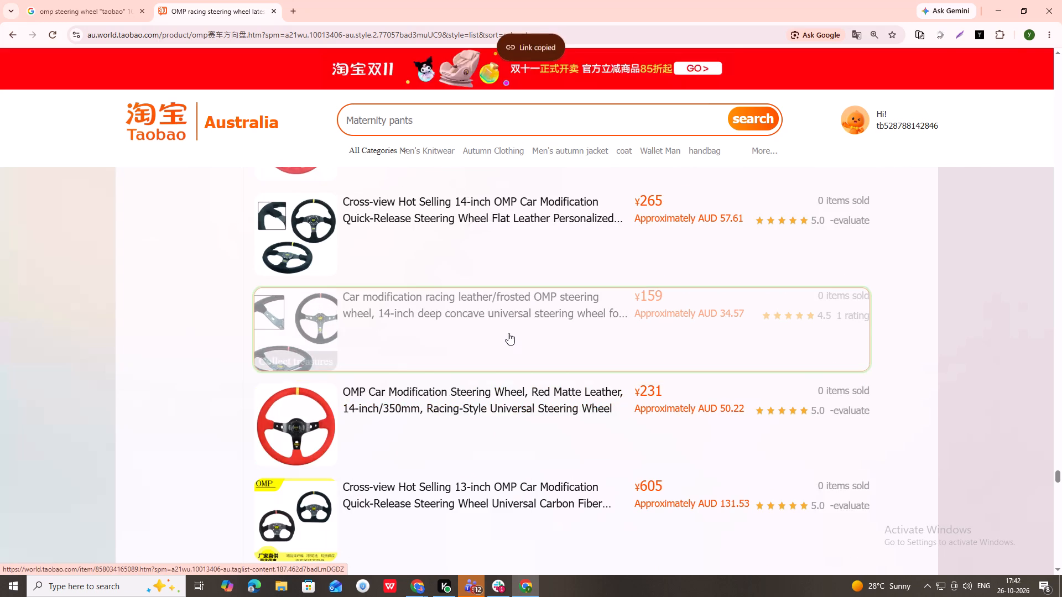
key("alt+Tab")
key("Down")
key("ctrl+v")
key("alt+Tab")
Record the link of the ¥605 cross-view 13-inch OMP carbon fiber listing in Links row 220894 of Manual Detection Records.
scroll(501, 415, "down", 1)
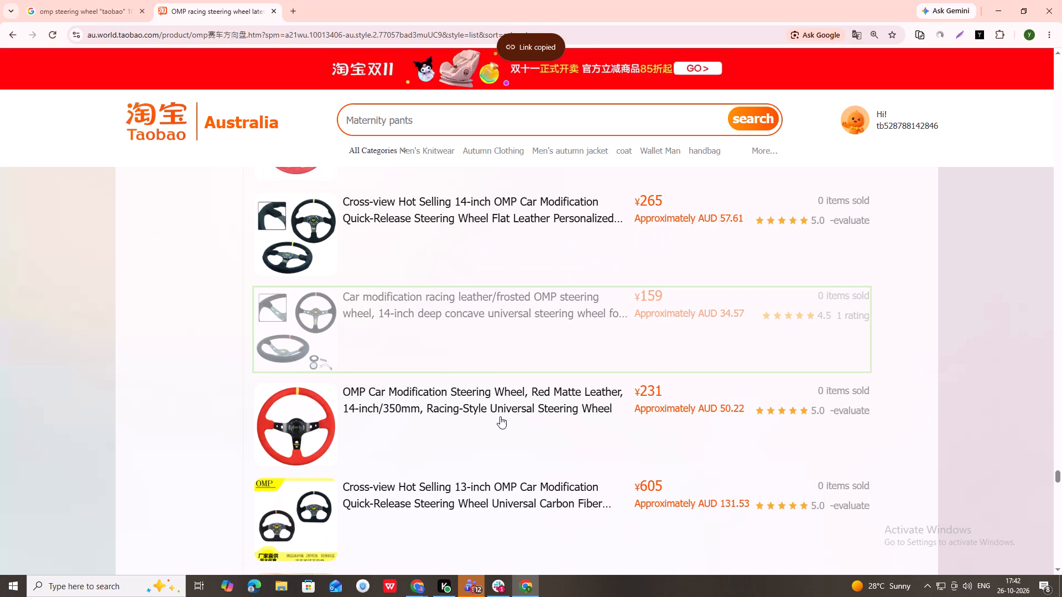
scroll(500, 416, "down", 2)
right_click(444, 339)
left_click(506, 449)
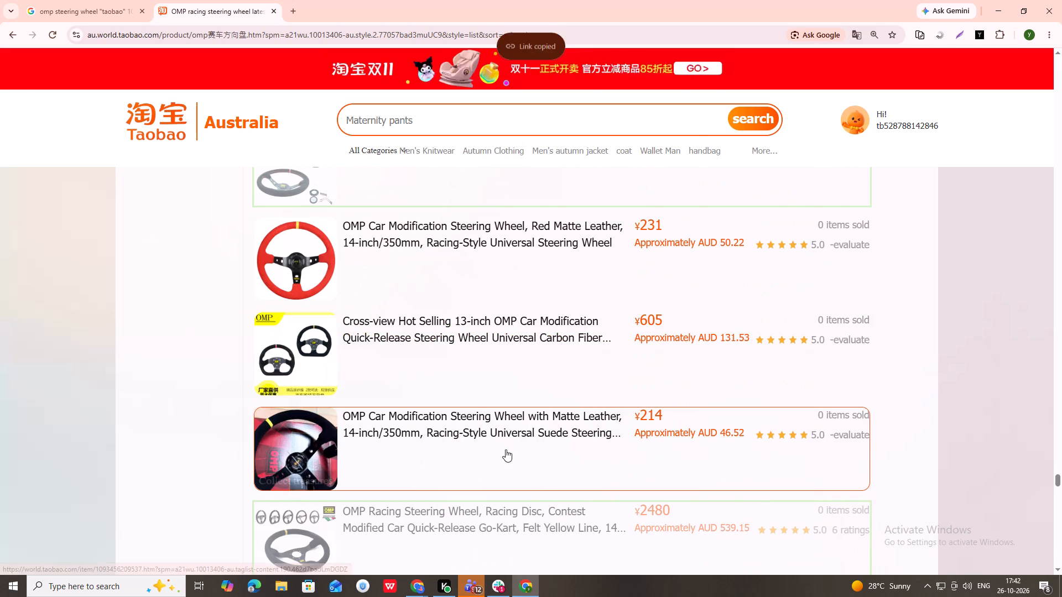
key("alt+Tab")
key("Down")
key("ctrl+v")
key("alt+Tab")
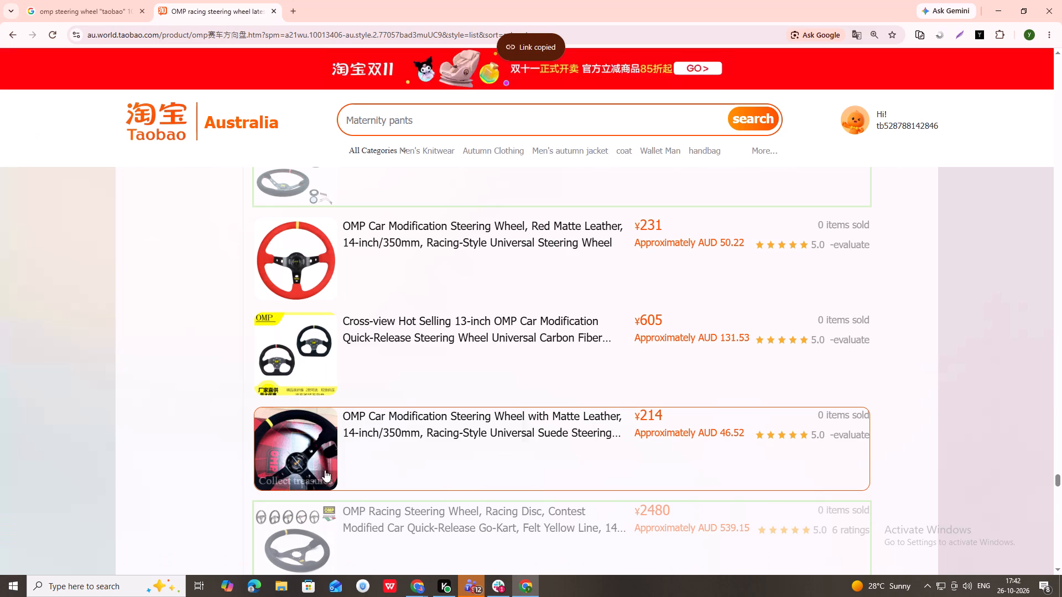
Record the link of the ¥214 OMP suede listing directly below the ¥605 one in Links row 220895 of Manual Detection Records.
right_click(390, 447)
left_click(440, 385)
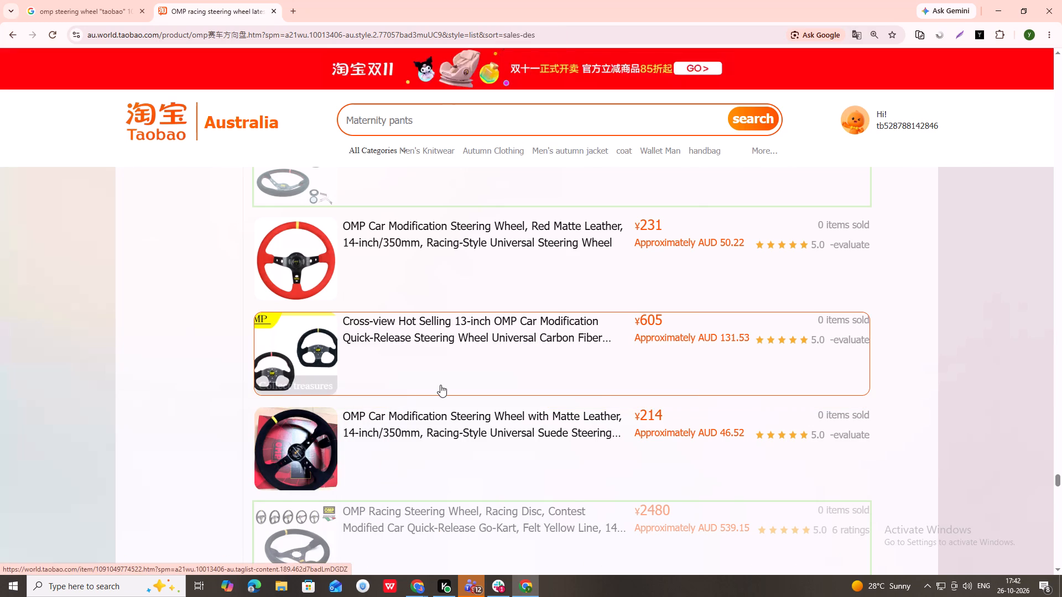
key("alt+Tab")
key("Down")
key("ctrl+v")
key("alt+Tab")
scroll(439, 433, "down", 2)
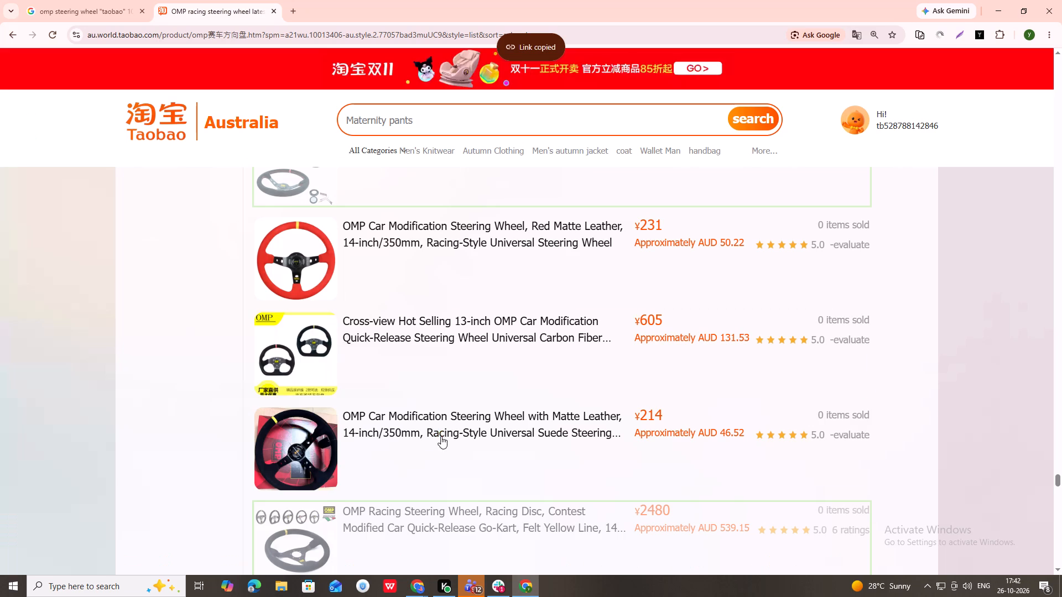
Record the link of the ¥231 OMP red matte leather listing directly below the ¥1900 one in Links row 220896 of Manual Detection Records.
scroll(441, 436, "down", 2)
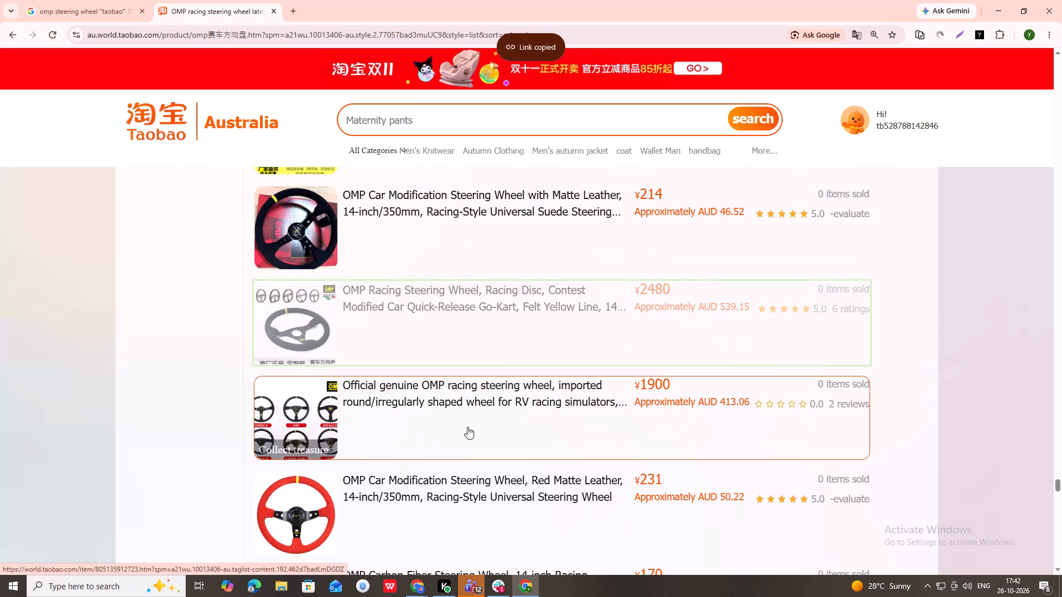
scroll(467, 427, "down", 2)
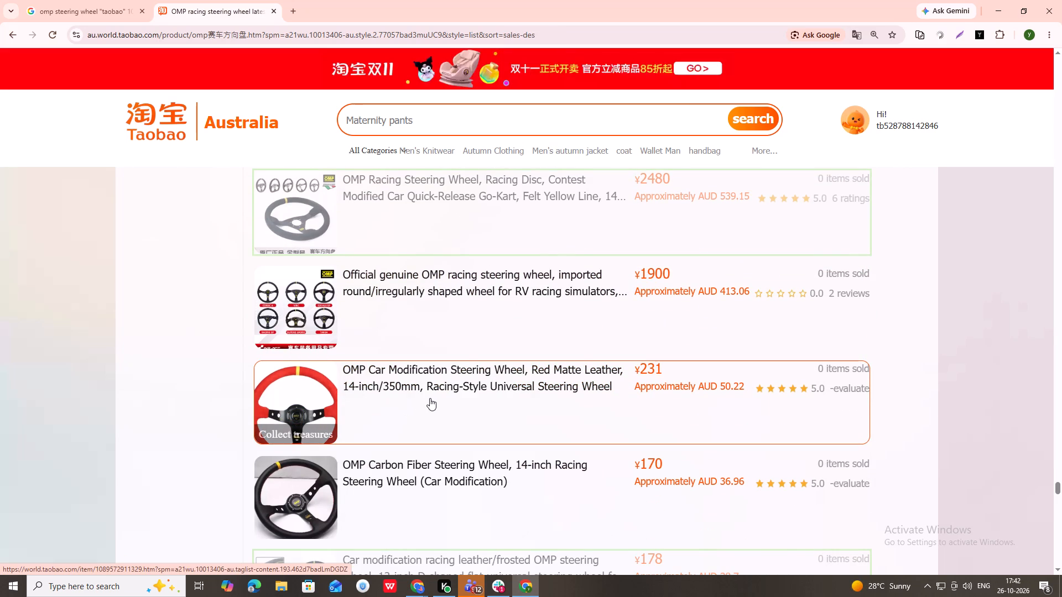
right_click(430, 398)
left_click(483, 331)
key("alt+Tab")
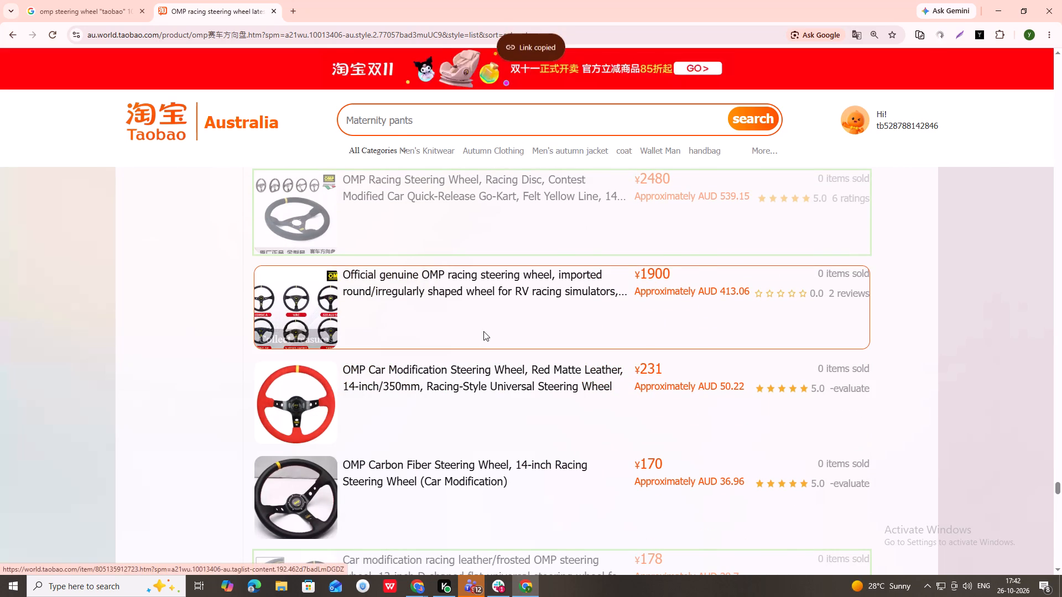
key("Down")
key("ctrl+v")
key("alt+Tab")
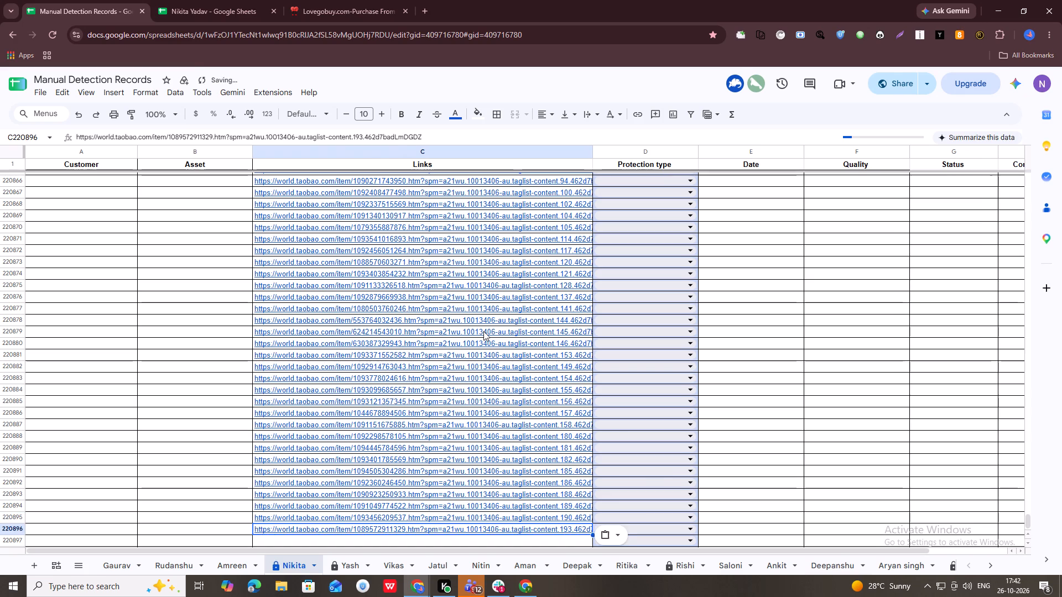
Record the link of the ¥170 OMP carbon fiber 14-inch listing in Links row 220897 of Manual Detection Records.
scroll(413, 479, "down", 1)
right_click(394, 436)
right_click(394, 436)
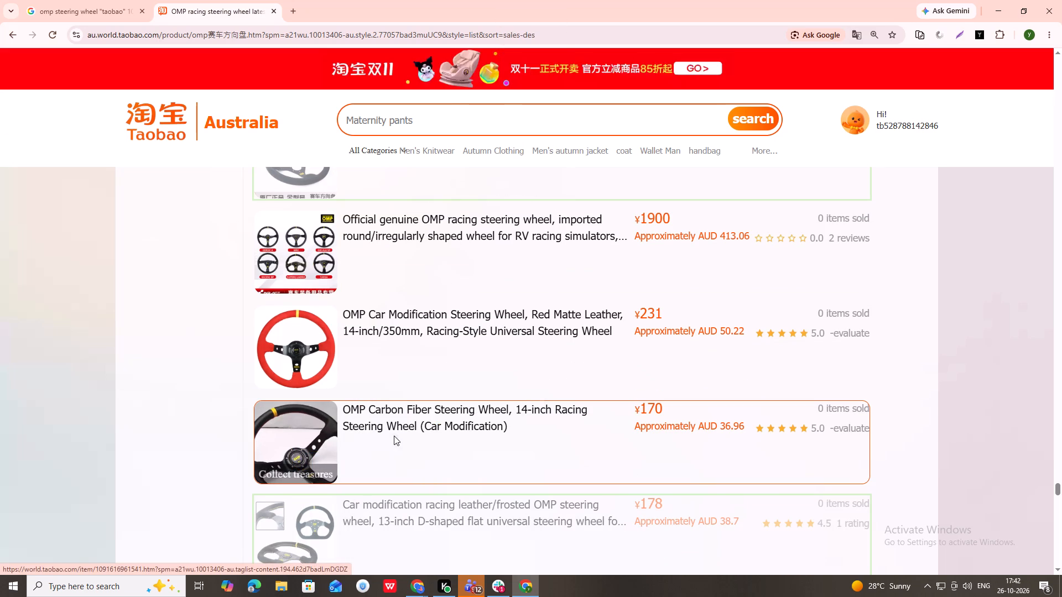
left_click(466, 373)
key("alt+Tab")
key("Down")
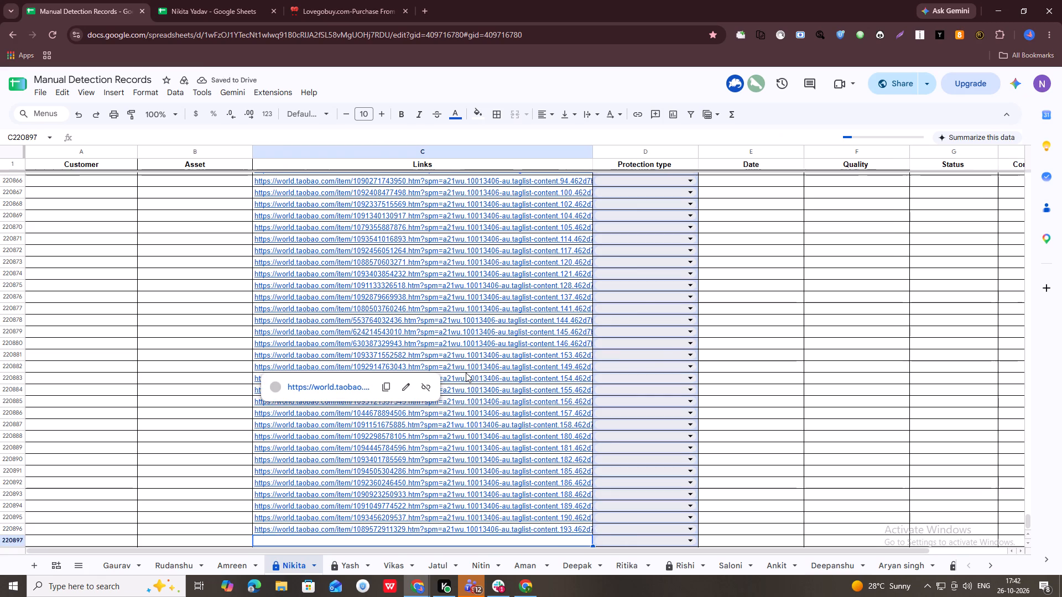
key("ctrl+v")
key("alt+Tab")
Record the link of the ¥231 OMP red matte leather listing directly below the ¥178 one in Links row 220898 of Manual Detection Records.
scroll(489, 381, "down", 5)
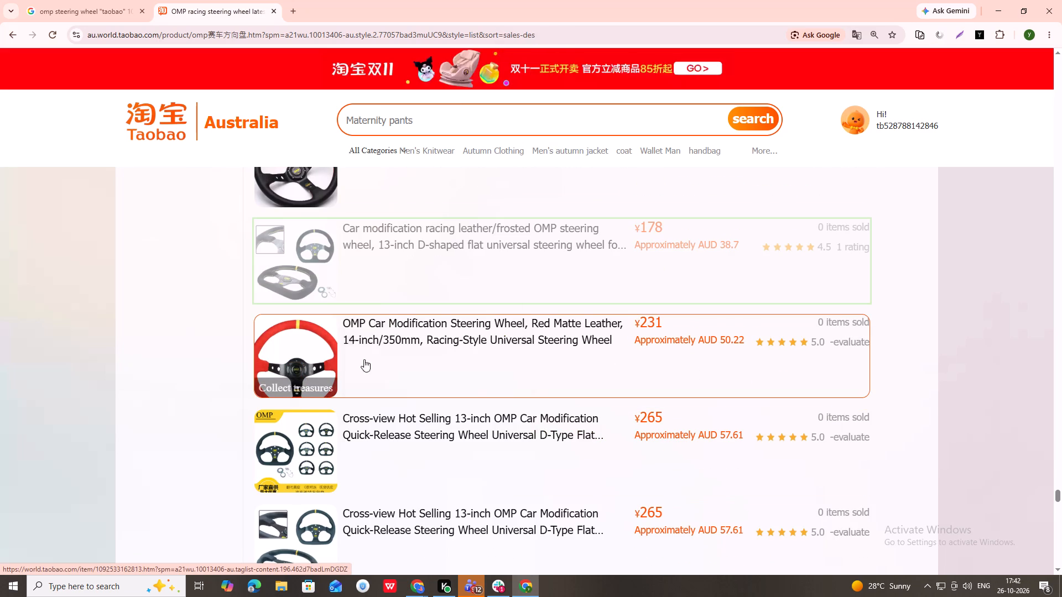
right_click(387, 341)
left_click(446, 462)
key("alt+Tab")
key("Down")
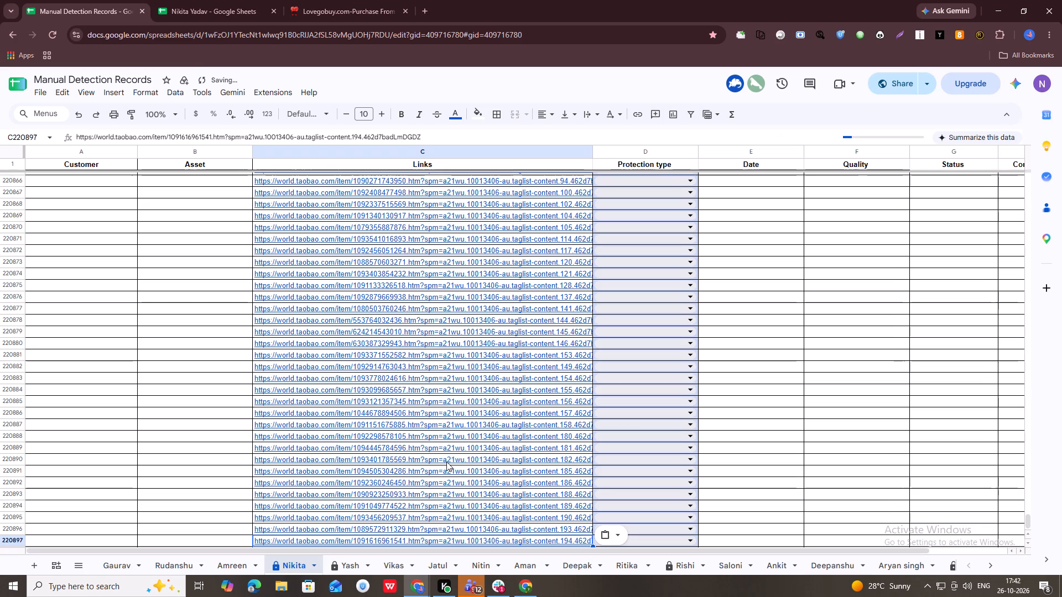
key("ctrl+v")
key("alt+Tab")
Record the link of the first ¥265 cross-view 13-inch OMP D-type flat listing in Links row 220899 of Manual Detection Records.
right_click(429, 432)
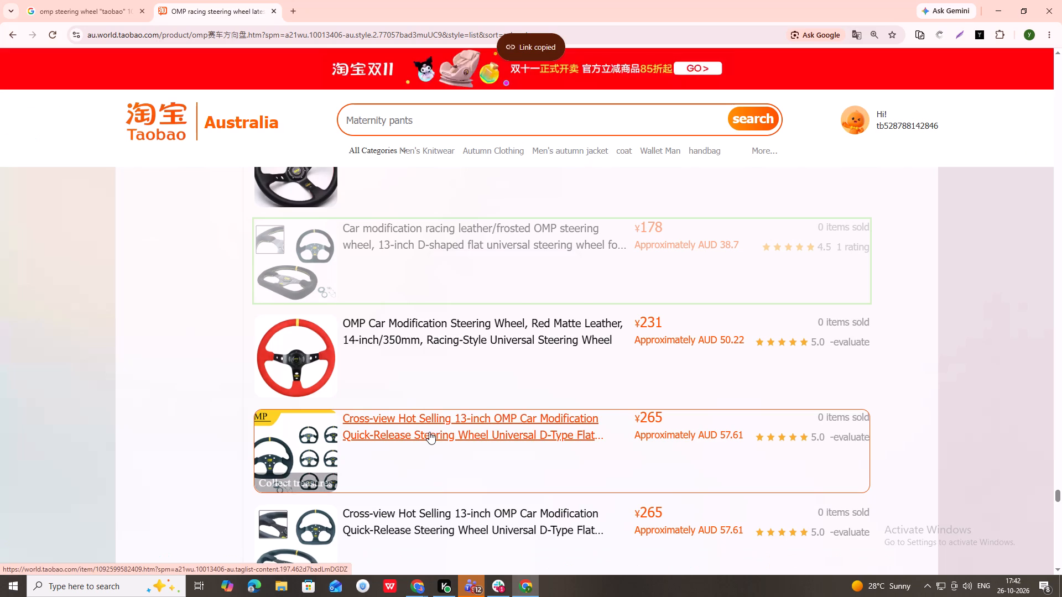
left_click(462, 364)
key("alt+Tab")
key("Down")
key("ctrl+v")
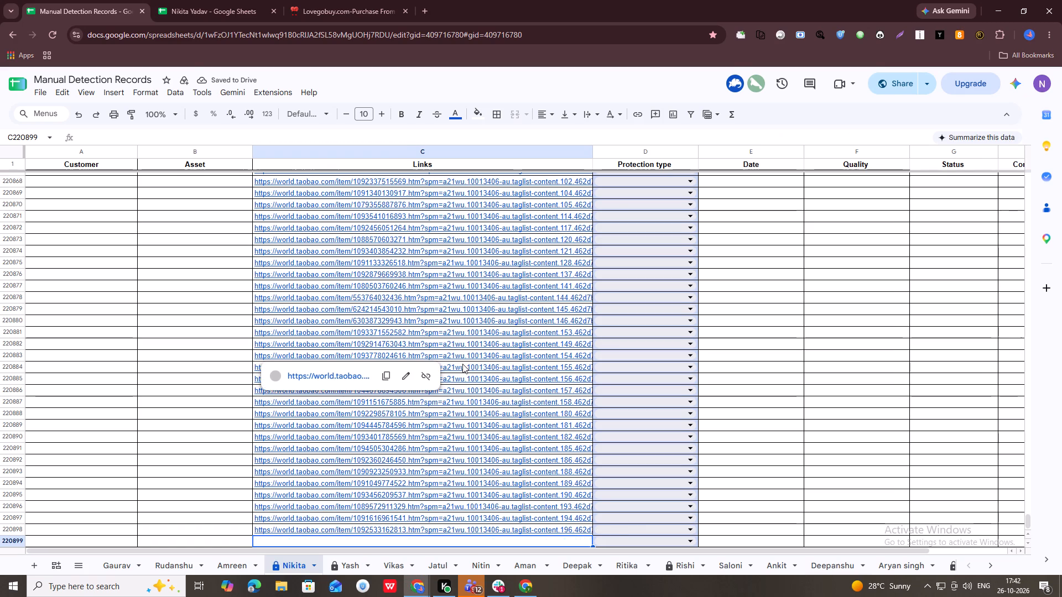
key("alt+Tab")
Record the link of the second ¥265 cross-view 13-inch OMP D-type flat listing in Links row 220900 of Manual Detection Records.
scroll(421, 479, "down", 1)
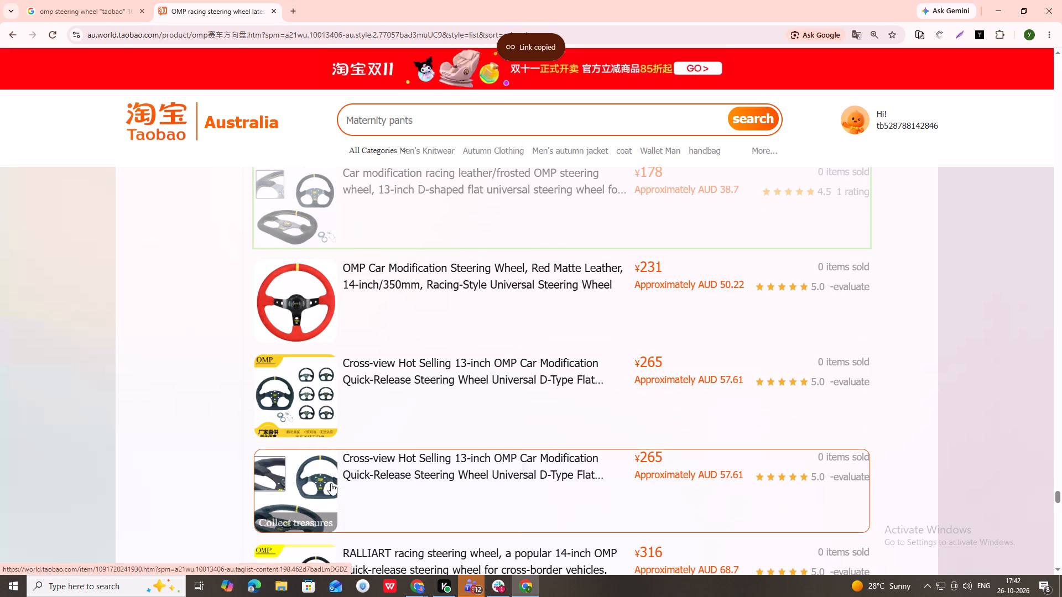
right_click(421, 471)
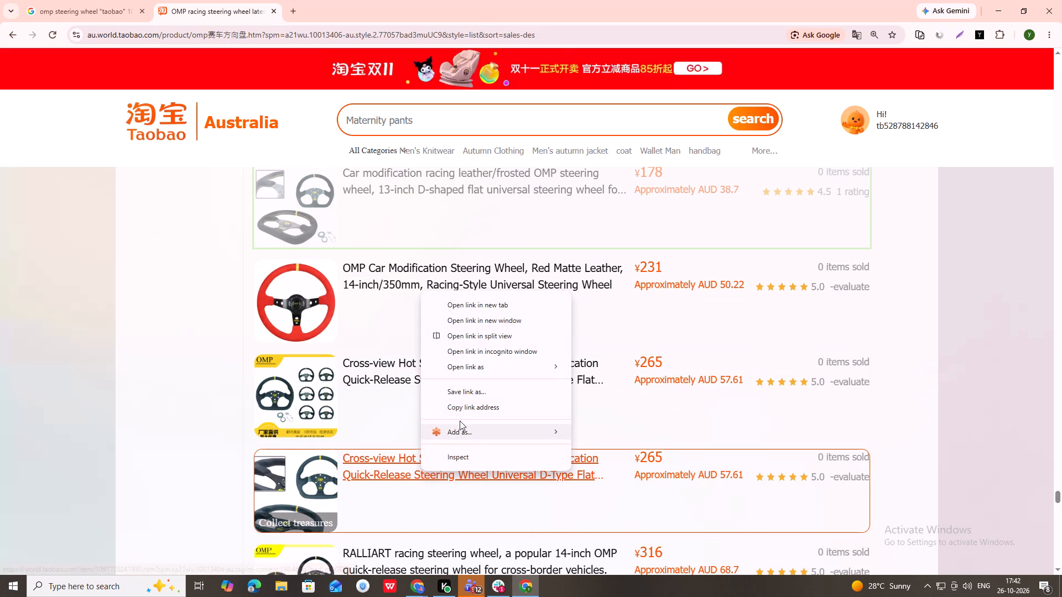
left_click(462, 409)
key("alt+Tab")
key("Down")
key("ctrl+v")
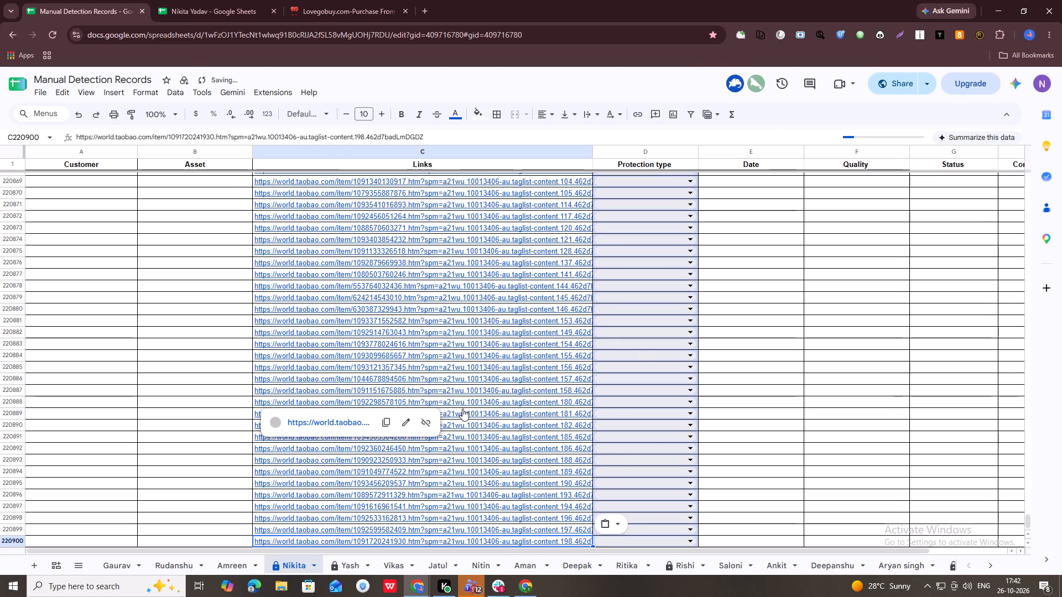
key("alt+Tab")
Record the link of the ¥316 RALLIART 14-inch OMP quick-release listing in Links row 220901 of Manual Detection Records.
scroll(461, 496, "down", 2)
right_click(409, 458)
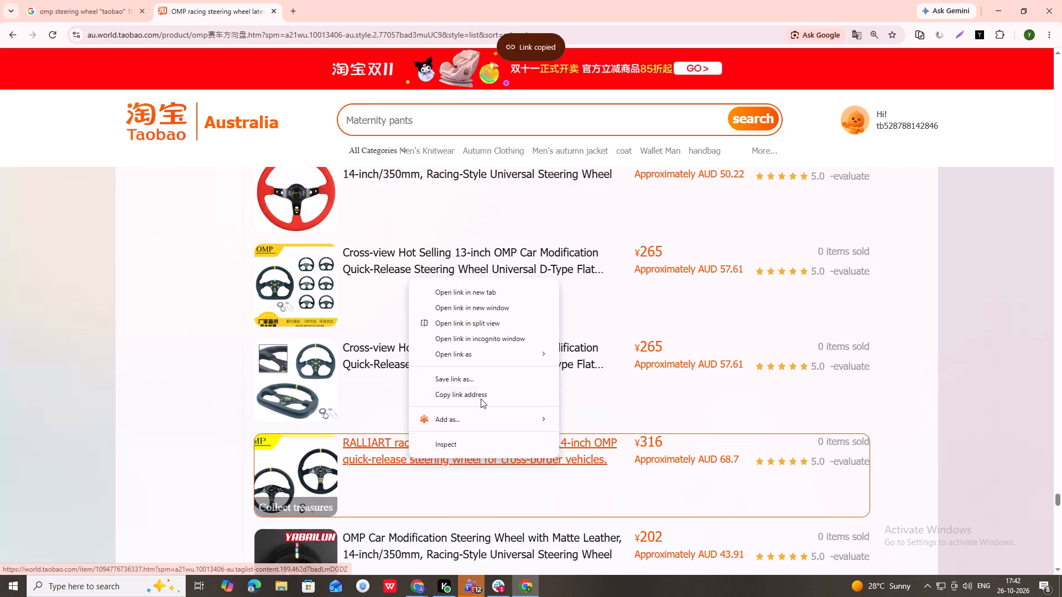
left_click(483, 395)
key("alt+Tab")
key("Down")
key("ctrl+v")
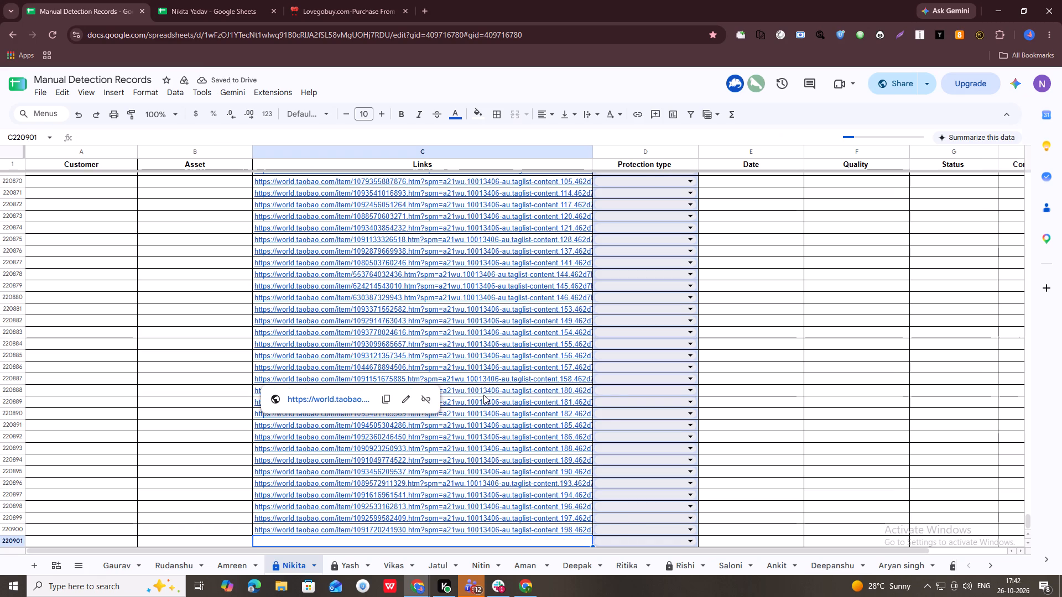
key("alt+Tab")
Record the link of the ¥202 OMP matte leather 14-inch/350mm listing in Links row 220902 of Manual Detection Records.
scroll(513, 468, "down", 3)
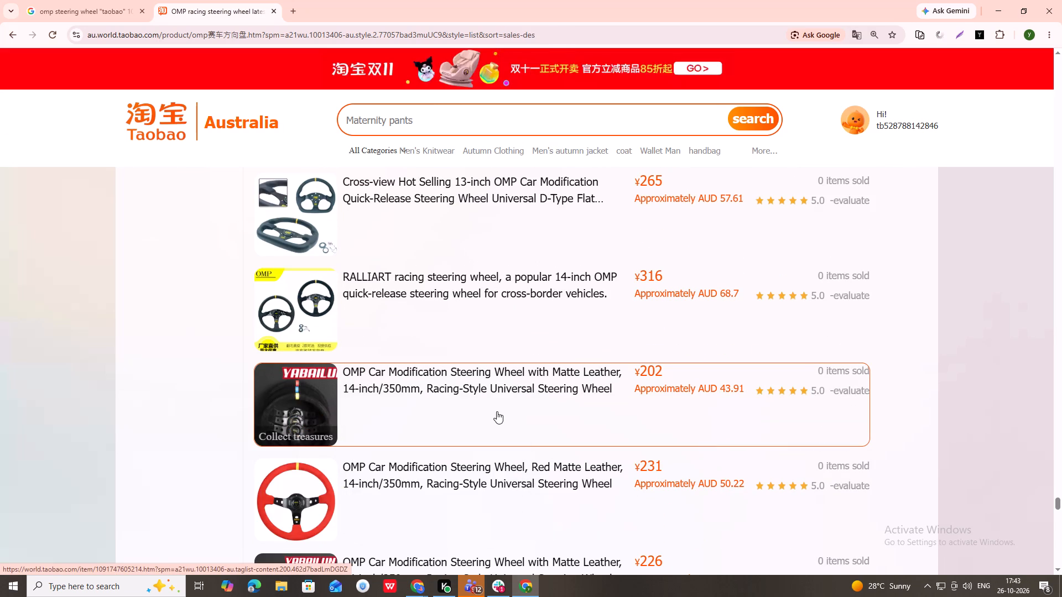
right_click(525, 395)
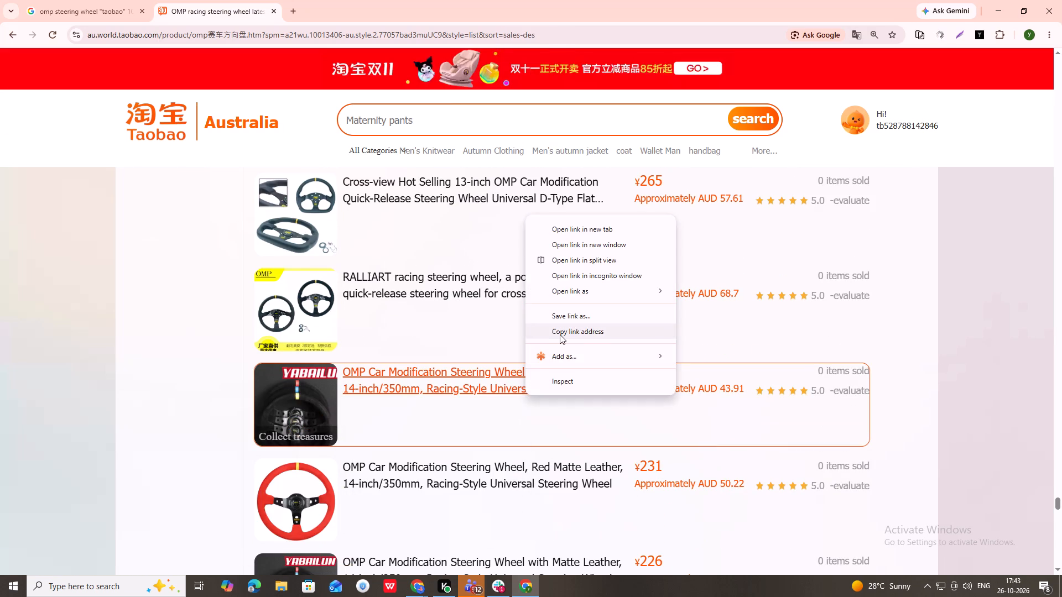
left_click(560, 334)
key("alt+Tab")
key("Down")
key("ctrl+v")
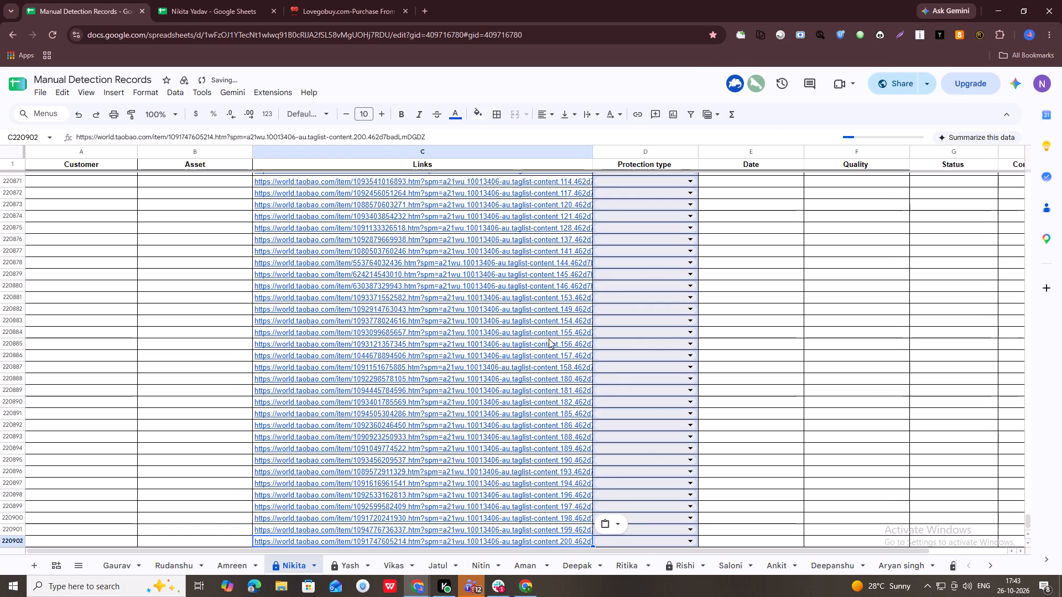
key("alt+Tab")
Record the link of the ¥231 OMP red matte leather listing directly below the ¥202 one in Links row 220903 of Manual Detection Records.
scroll(297, 504, "down", 1)
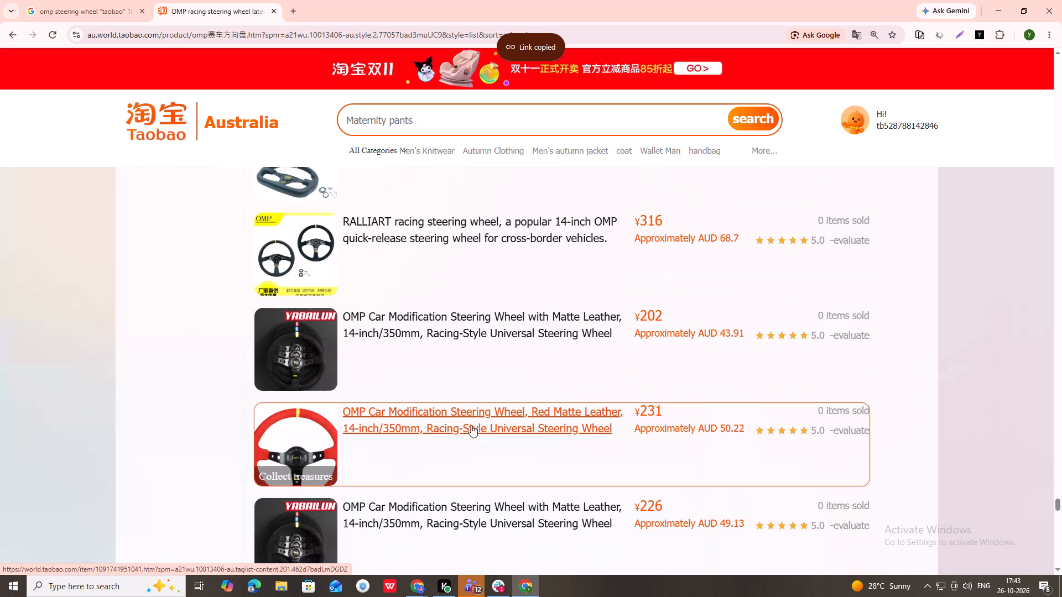
right_click(471, 422)
left_click(513, 363)
key("alt+Tab")
key("Down")
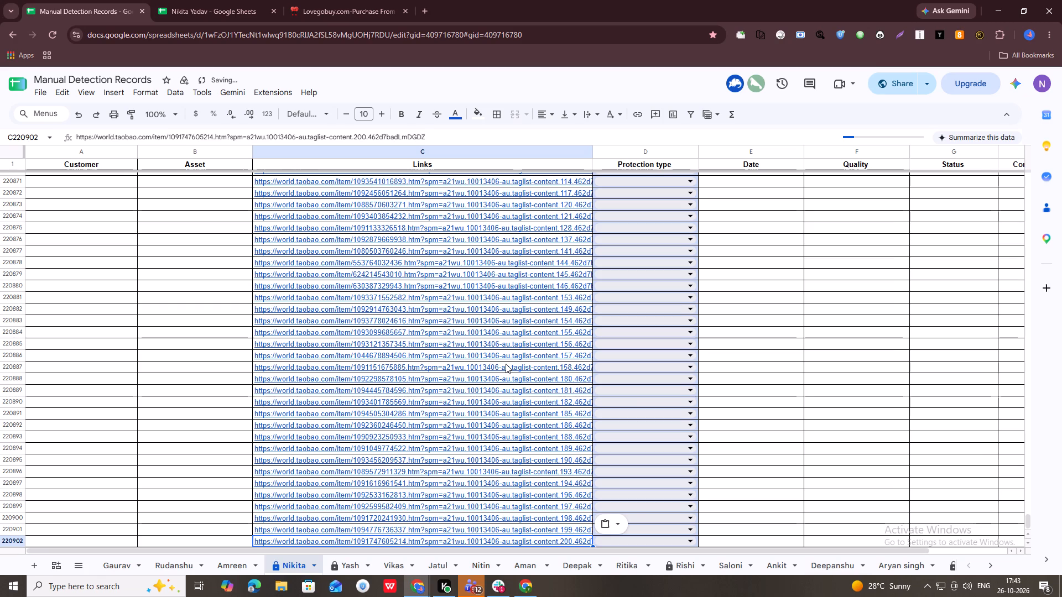
key("ctrl+v")
key("ctrl+space")
key("alt+Tab")
Record the link of the ¥226 OMP matte leather 14-inch/350mm listing in Links row 220904 of Manual Detection Records.
scroll(460, 411, "down", 1)
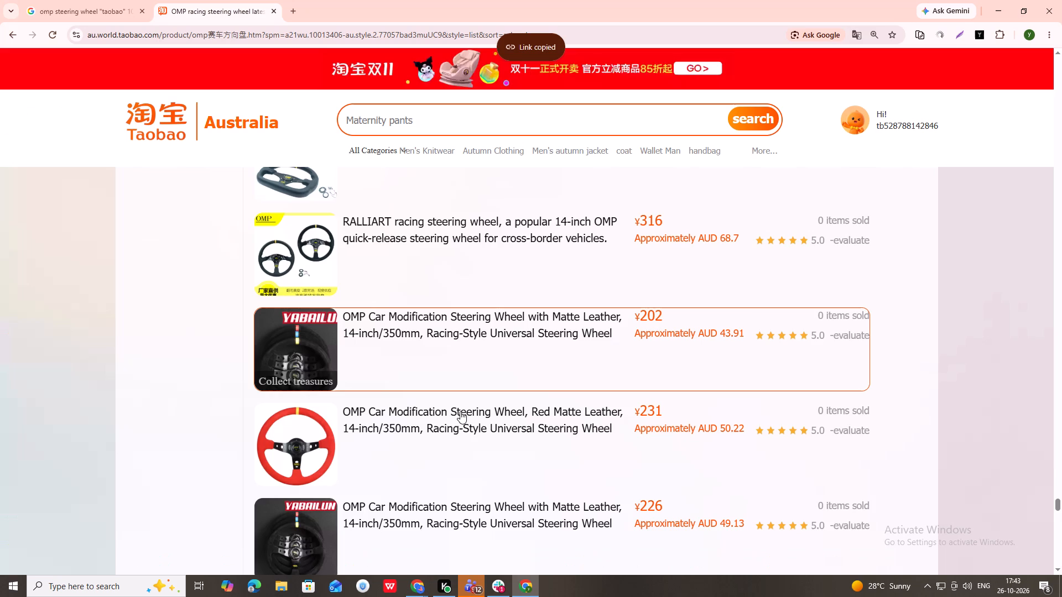
scroll(460, 411, "down", 1)
right_click(421, 413)
left_click(478, 349)
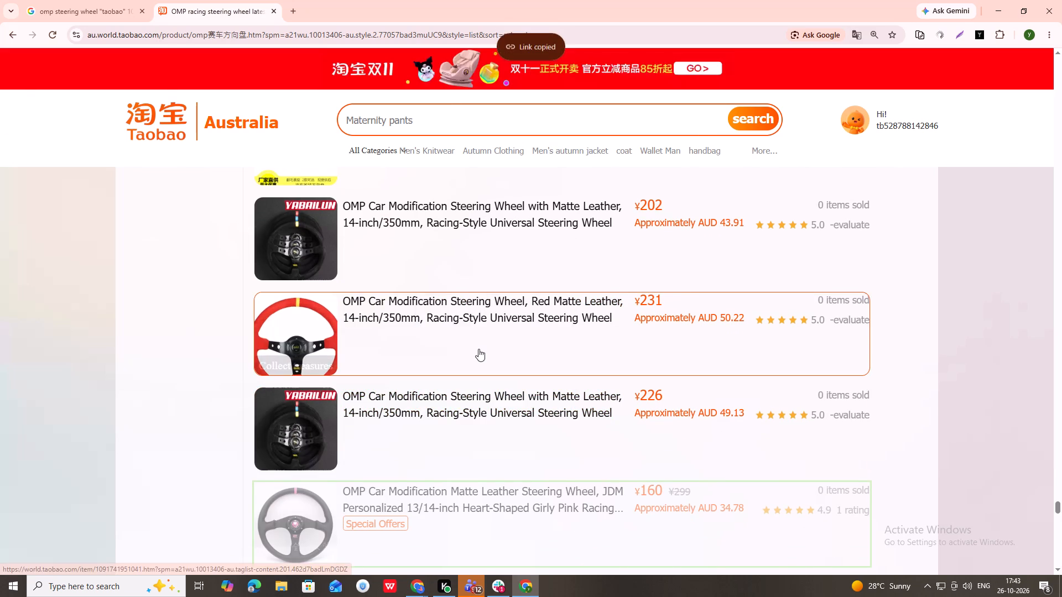
key("alt+Tab")
key("Down")
key("ctrl+v")
key("alt+Tab")
Record the link of the ¥255 OMP matte leather 14-inch/350mm listing in Links row 220905 of Manual Detection Records.
scroll(476, 426, "down", 1)
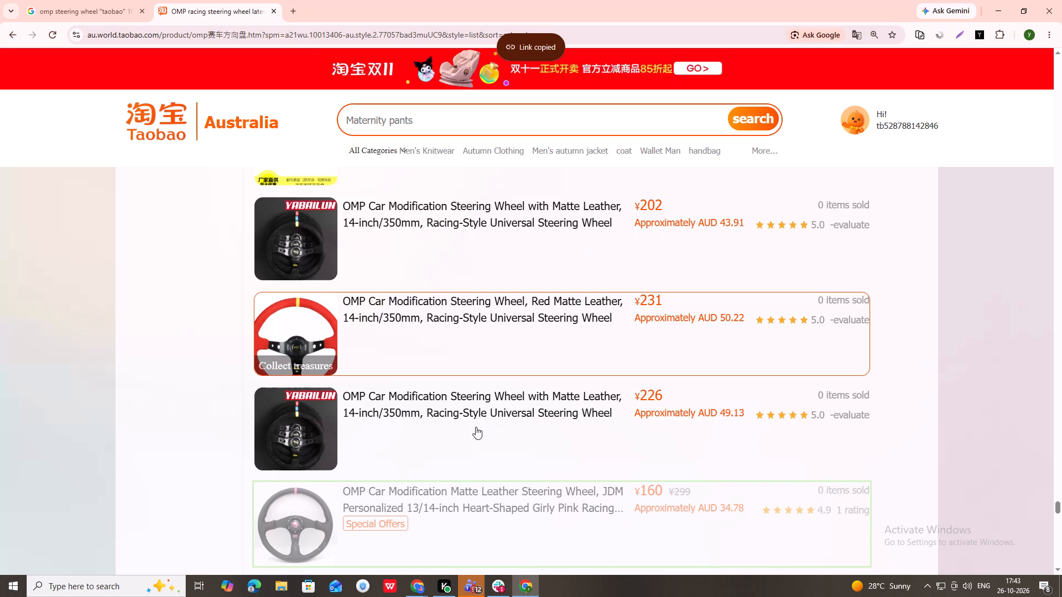
scroll(476, 427, "down", 3)
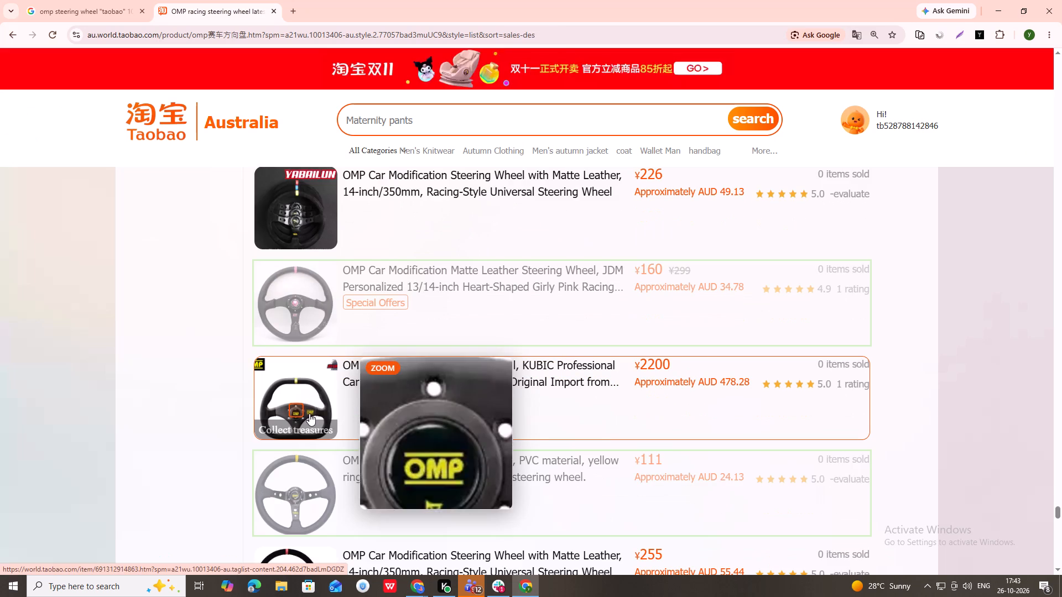
scroll(533, 381, "down", 3)
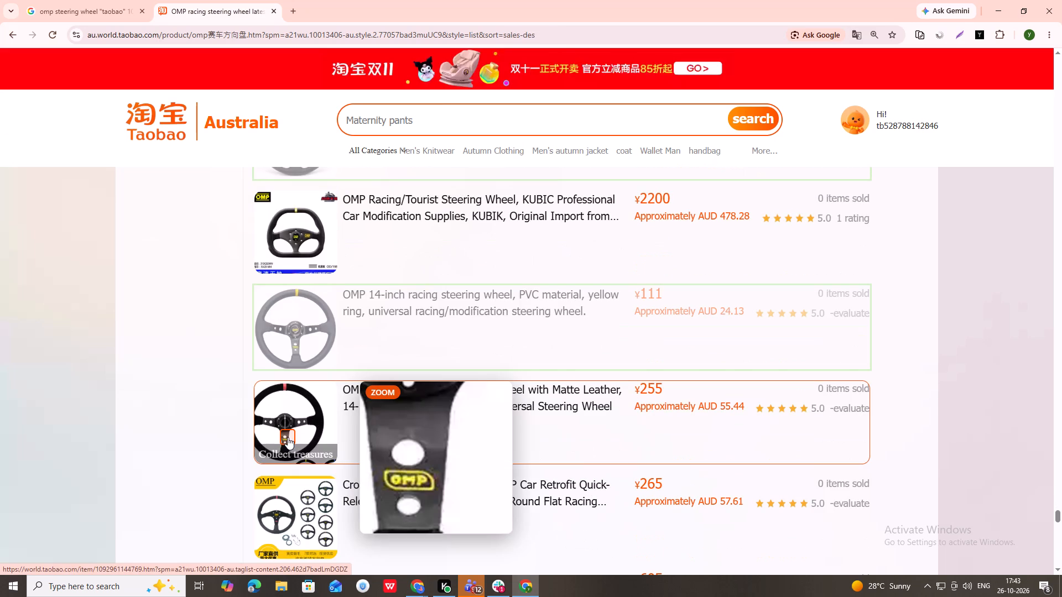
right_click(447, 402)
left_click(474, 345)
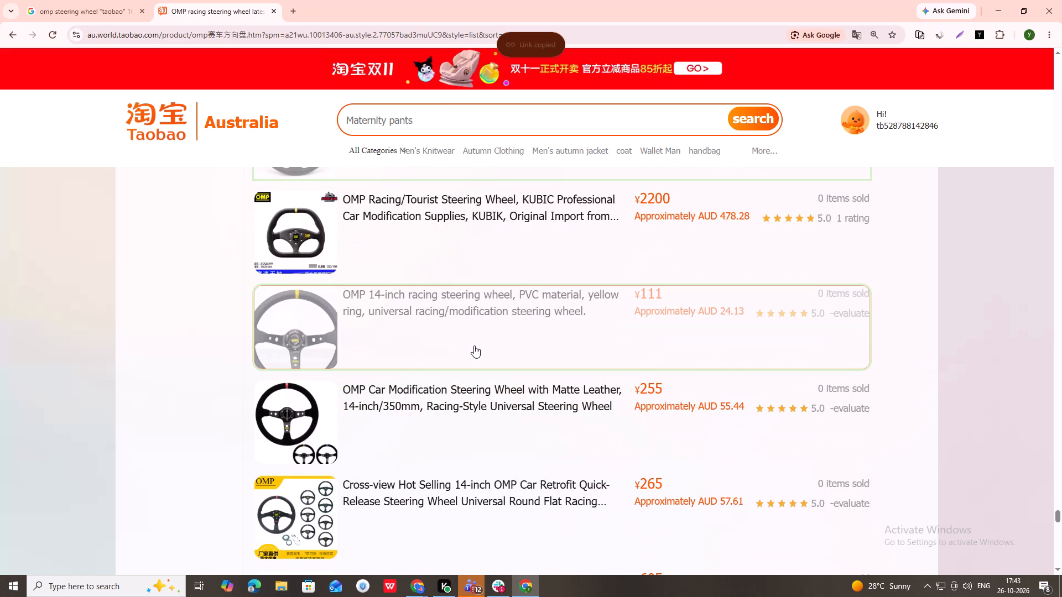
key("alt+Tab")
key("Down")
key("ctrl+v")
key("alt+Tab")
Record the link of the ¥265 cross-view 14-inch OMP round flat listing in Links row 220906 of Manual Detection Records.
scroll(569, 455, "down", 1)
scroll(412, 486, "down", 1)
right_click(430, 387)
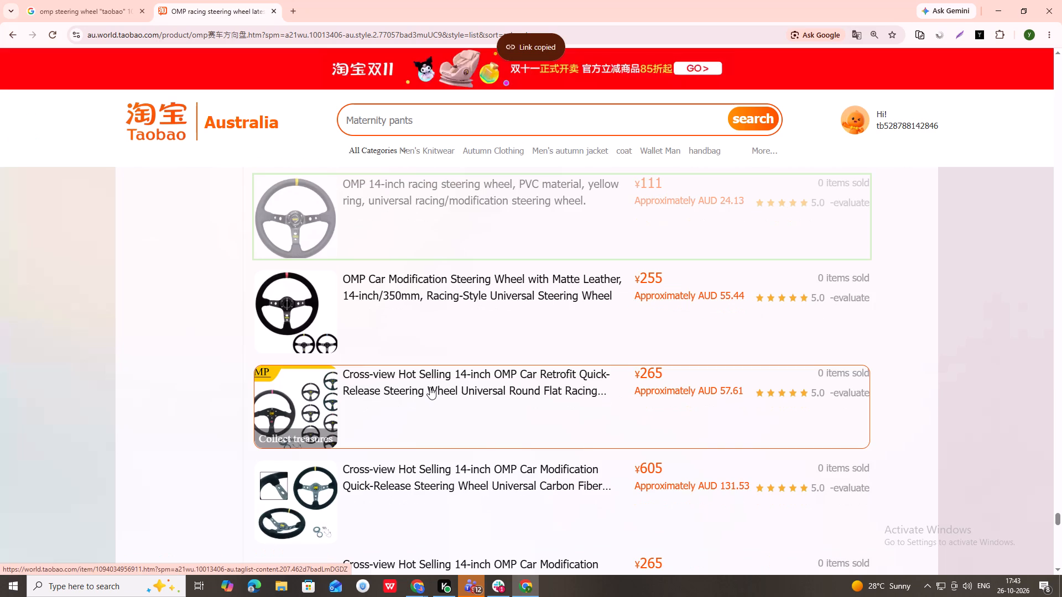
left_click(494, 500)
key("alt+Tab")
key("Down")
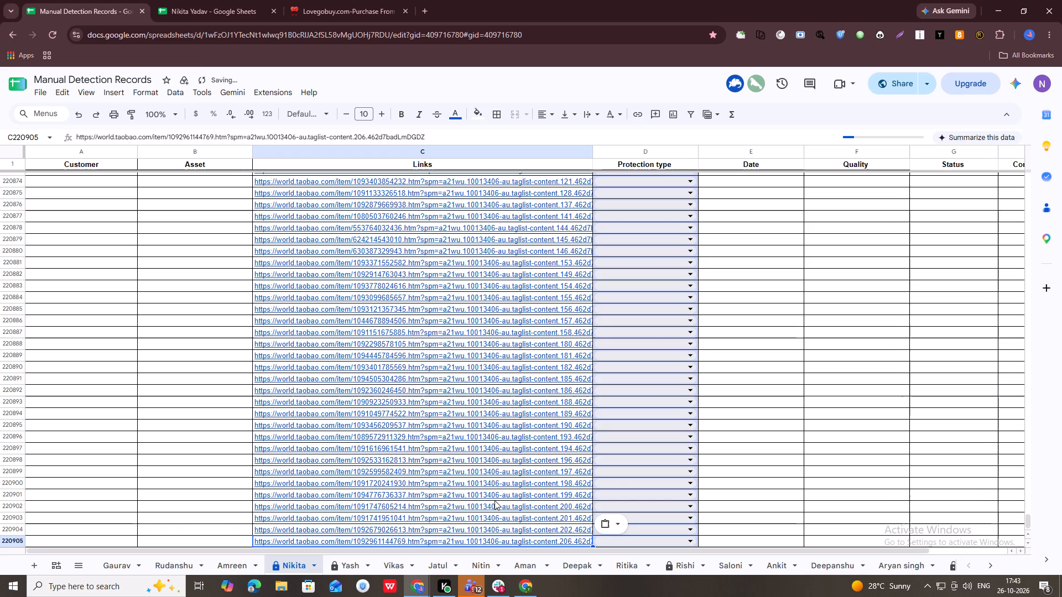
key("ctrl+v")
key("alt+Tab")
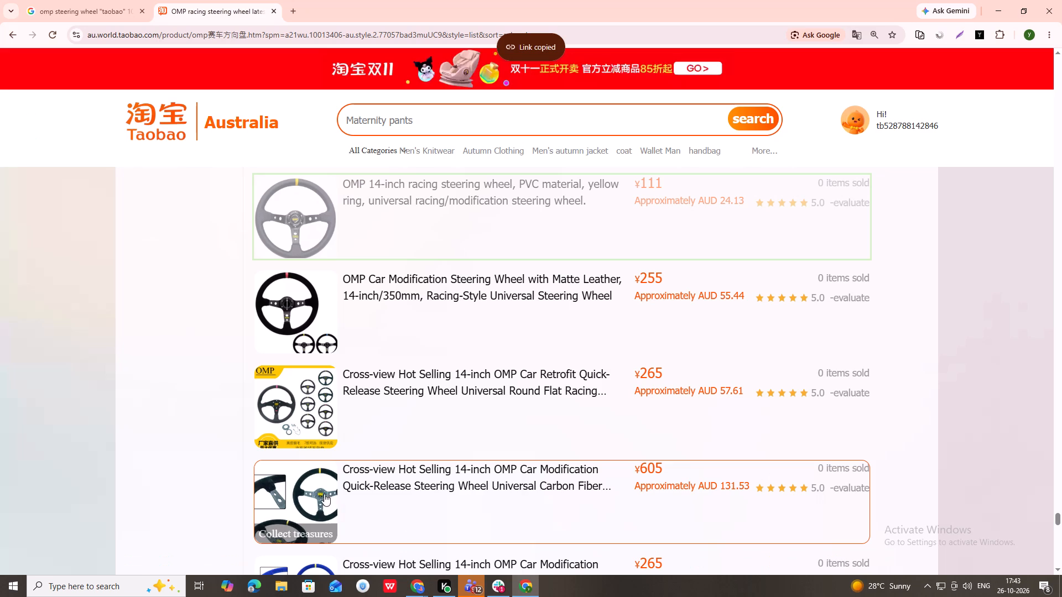
Record the link of the ¥605 cross-view 14-inch OMP carbon fiber listing in Links row 220907 of Manual Detection Records.
right_click(441, 470)
left_click(502, 405)
key("alt+Tab")
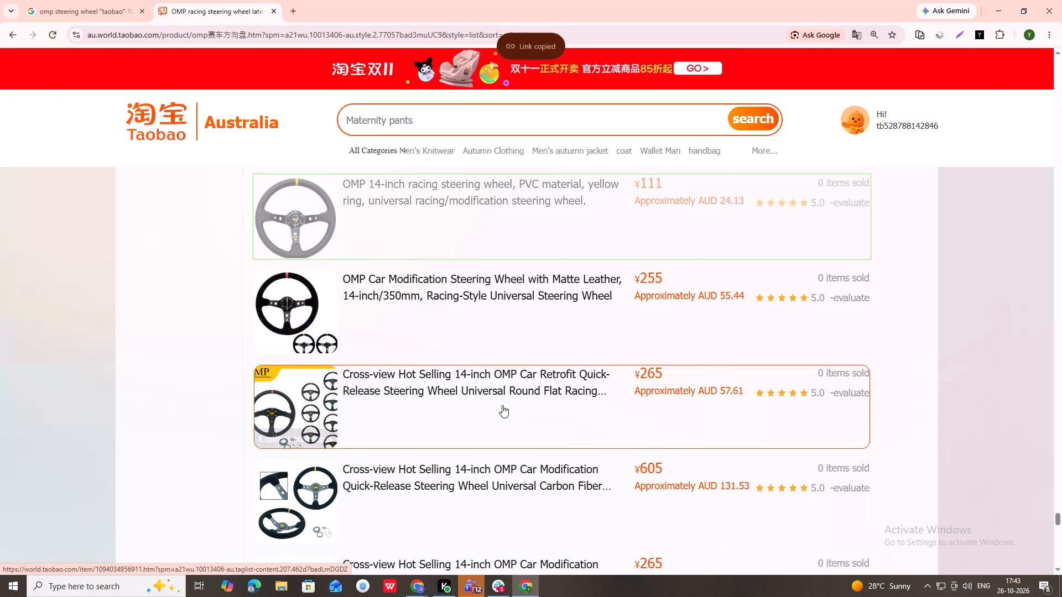
key("Down")
key("ctrl+v")
key("alt+Tab")
Record the link of the ¥265 cross-view 14-inch OMP blue velvet listing in Links row 220908 of Manual Detection Records.
scroll(487, 473, "down", 2)
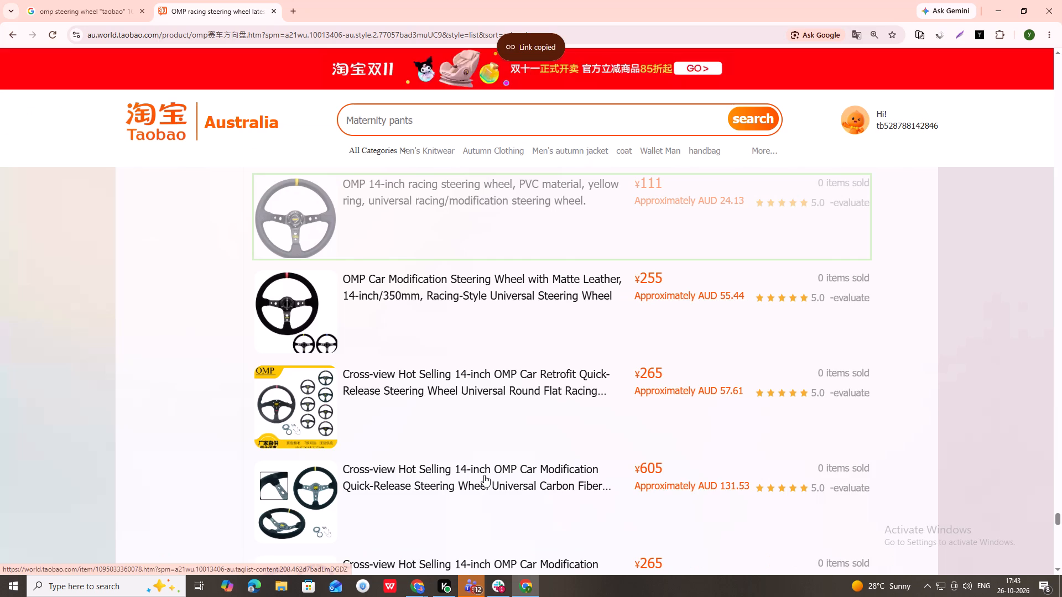
right_click(455, 464)
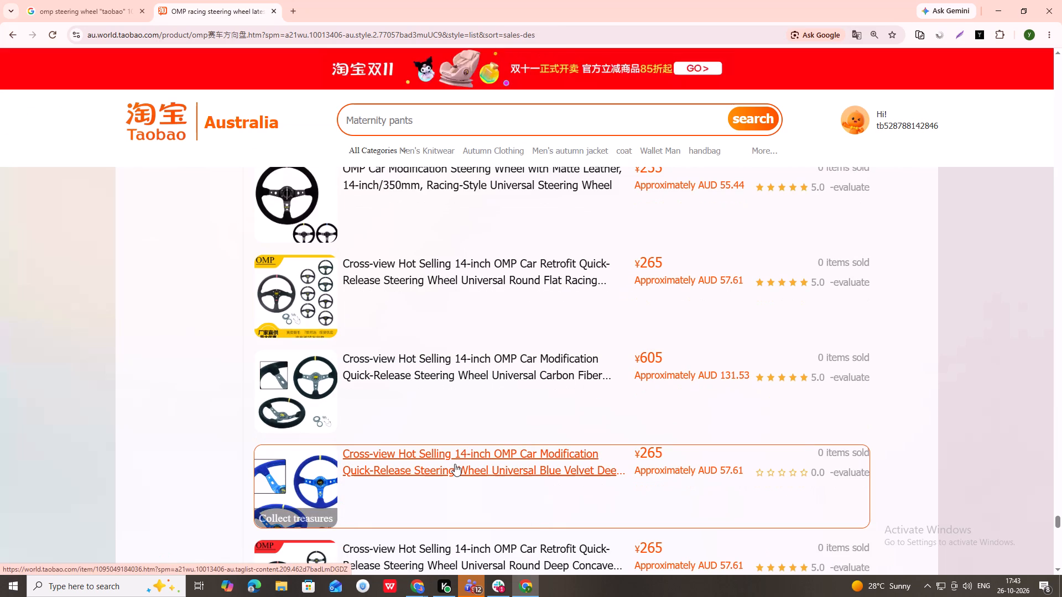
left_click(551, 399)
key("alt+Tab")
key("Down")
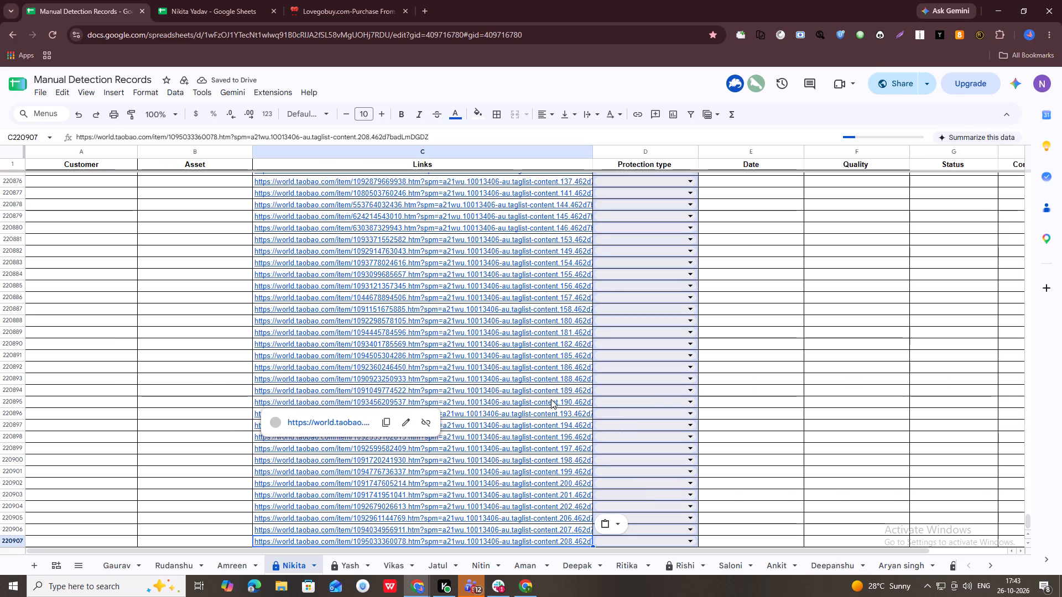
key("Down")
key("Down")
scroll(532, 427, "down", 1)
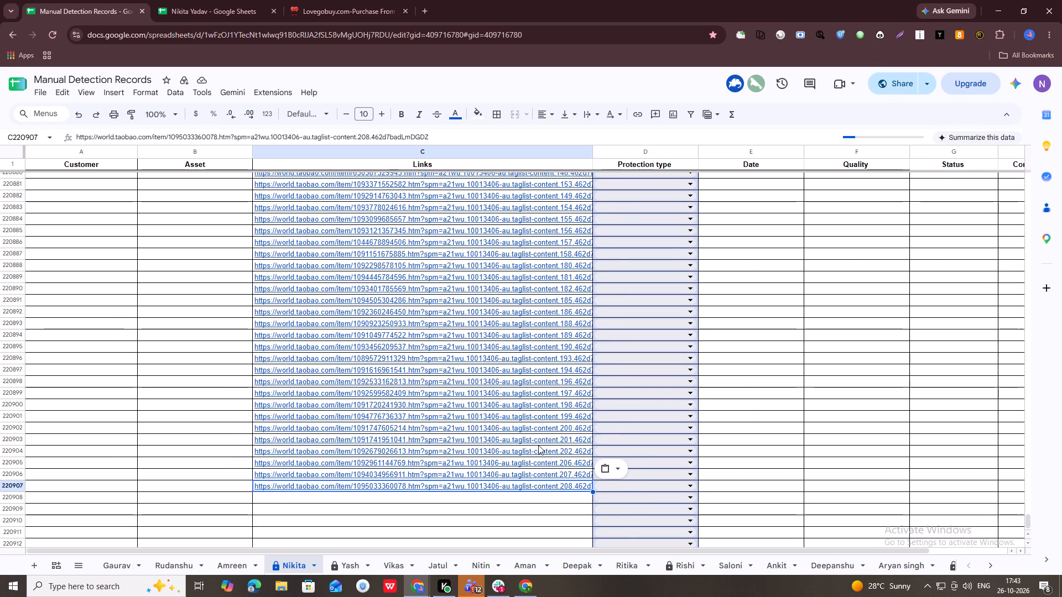
left_click(550, 500)
key("ctrl+v")
key("alt+Tab")
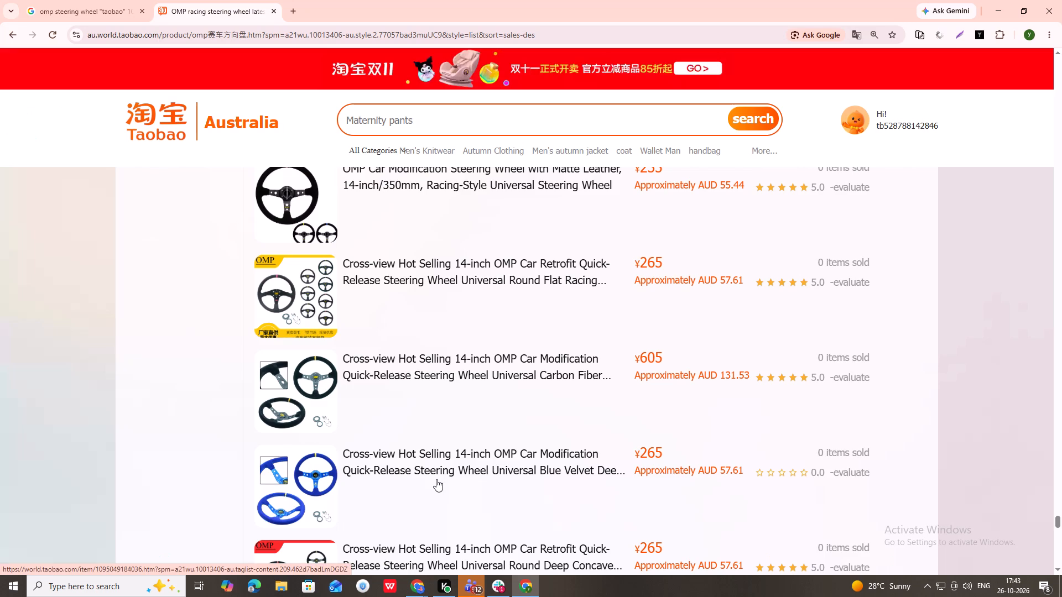
Record the link of the ¥265 cross-view 14-inch OMP round deep concave listing in Links row 220909 of Manual Detection Records.
key("alt+Tab")
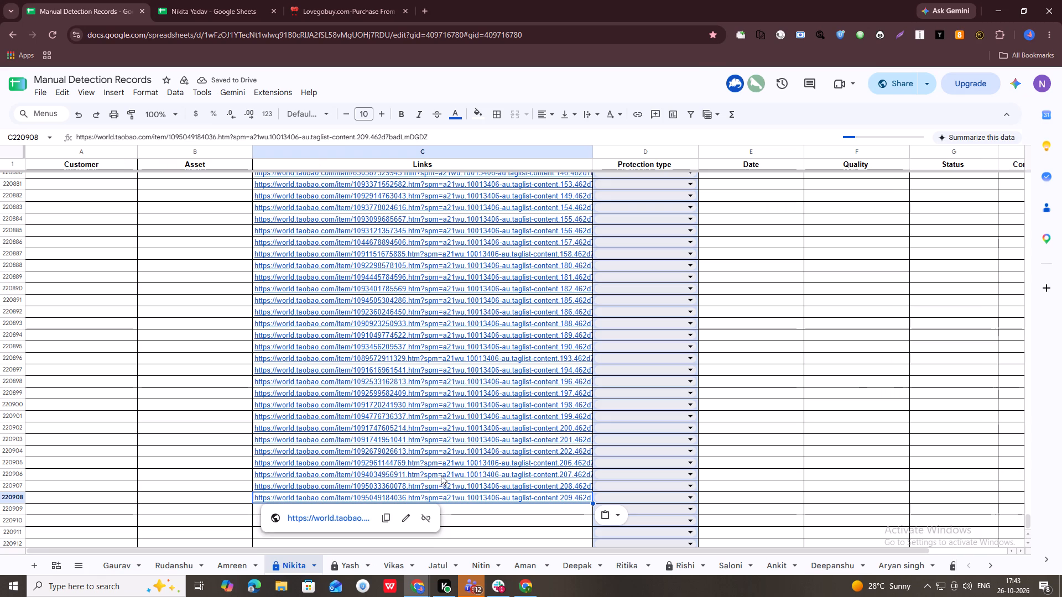
key("alt+Tab")
scroll(429, 454, "down", 4)
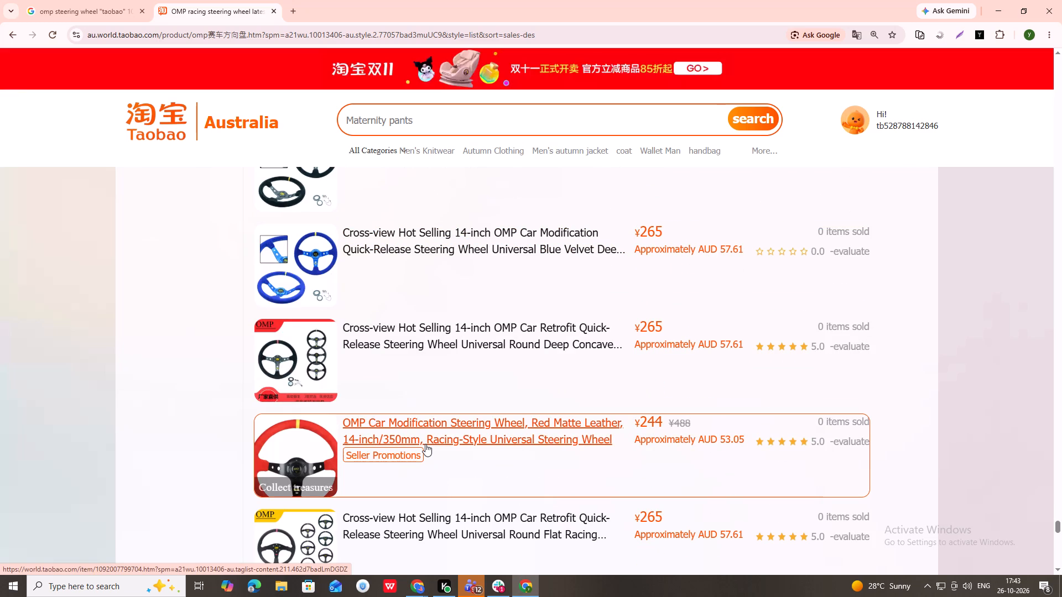
right_click(461, 355)
left_click(553, 468)
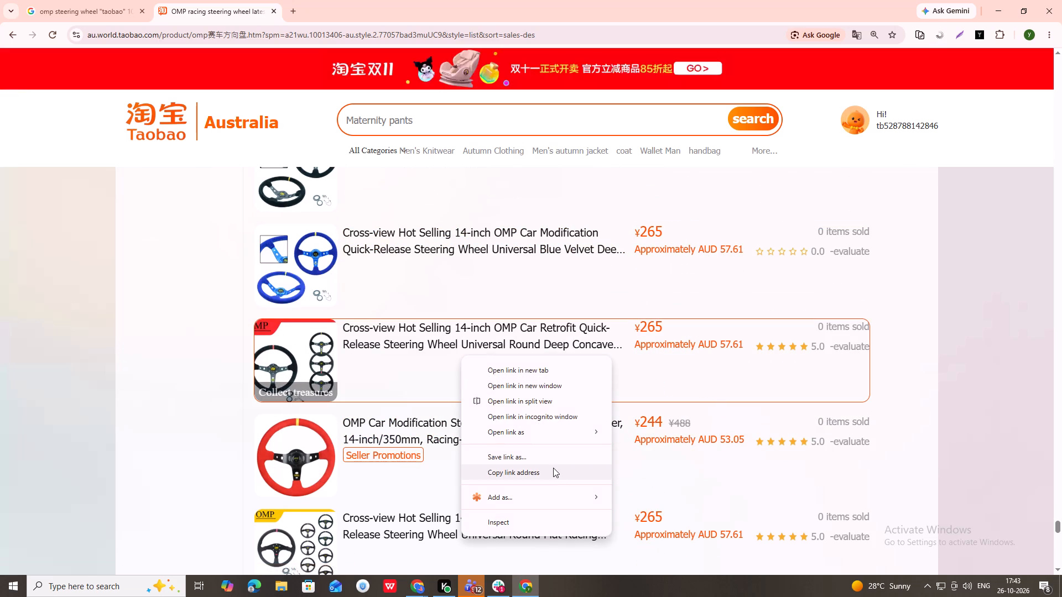
key("alt+Tab")
key("Down")
key("ctrl+v")
key("alt+grave")
key("alt+Tab")
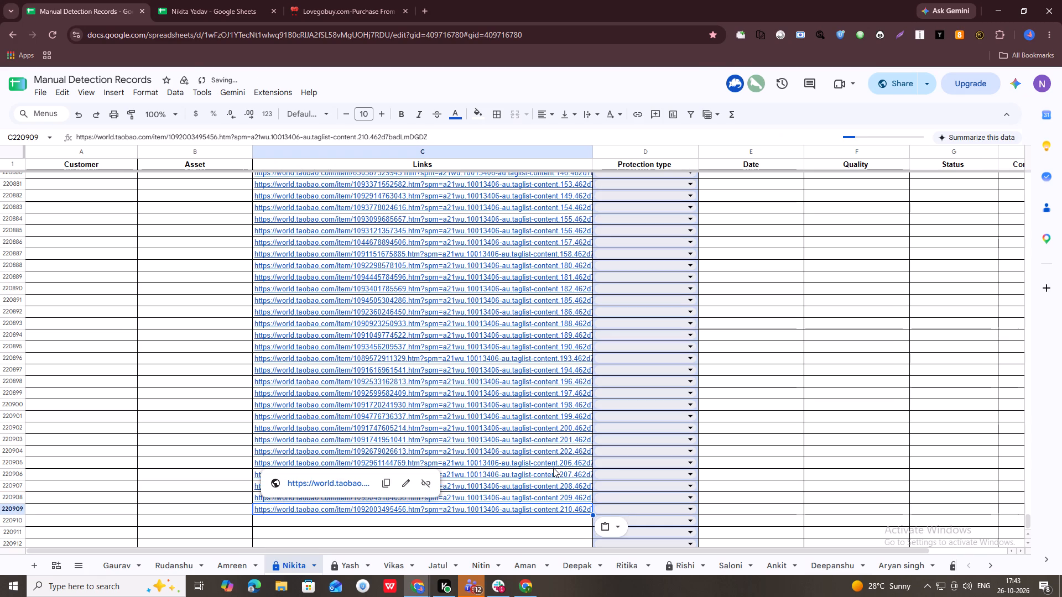
Record the link of the ¥244 OMP red matte leather 14-inch/350mm listing in Links row 220910 of Manual Detection Records.
key("alt+Tab")
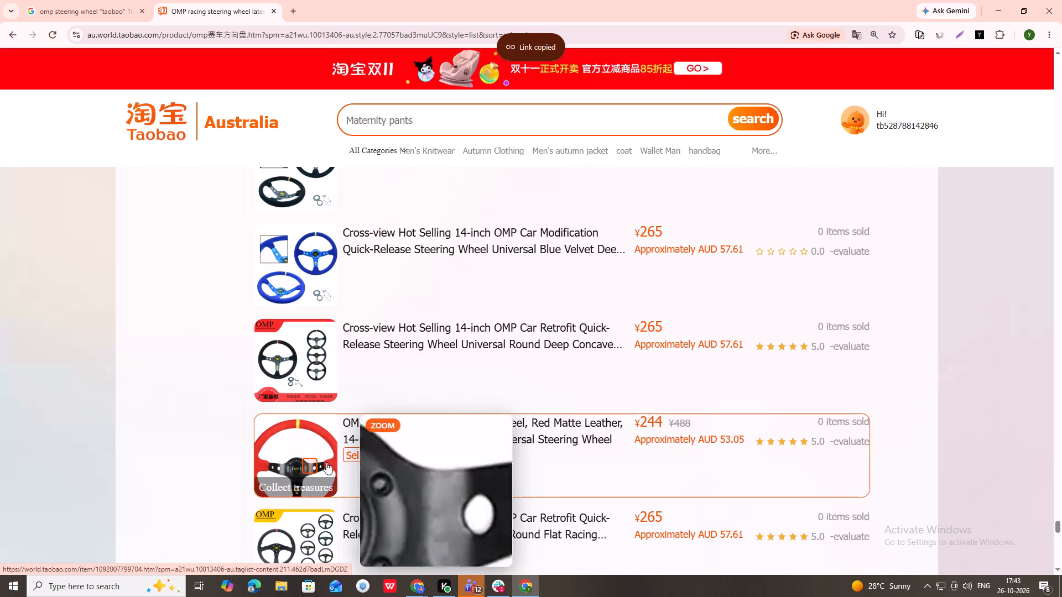
right_click(486, 432)
left_click(534, 369)
key("alt+Tab")
key("Down")
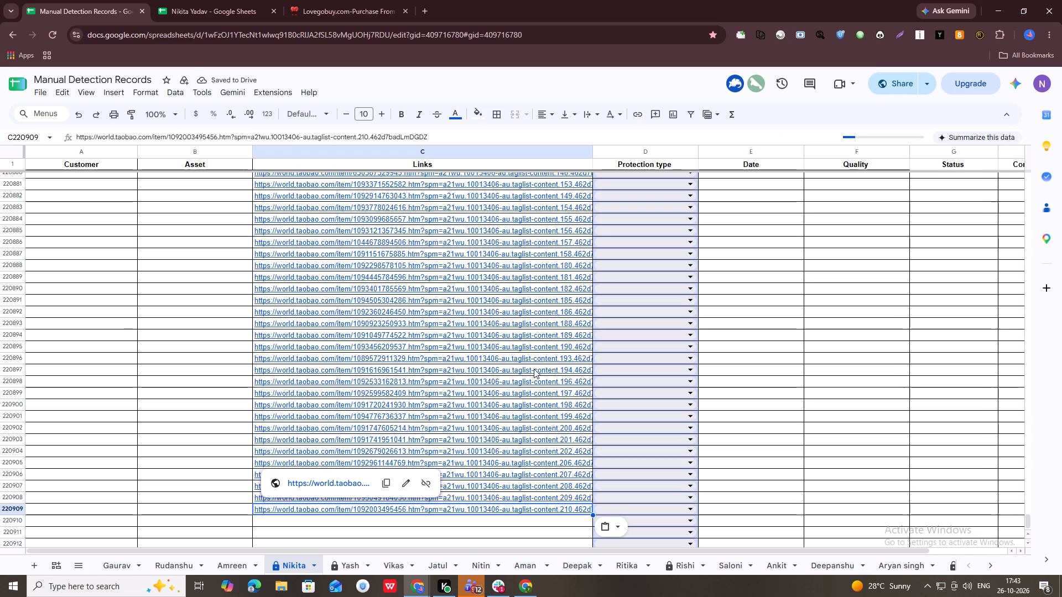
key("ctrl+v")
key("alt+Tab")
Record the link of the ¥265 cross-view 14-inch OMP round flat listing in Links row 220911 of Manual Detection Records.
scroll(516, 405, "down", 1)
scroll(477, 437, "down", 2)
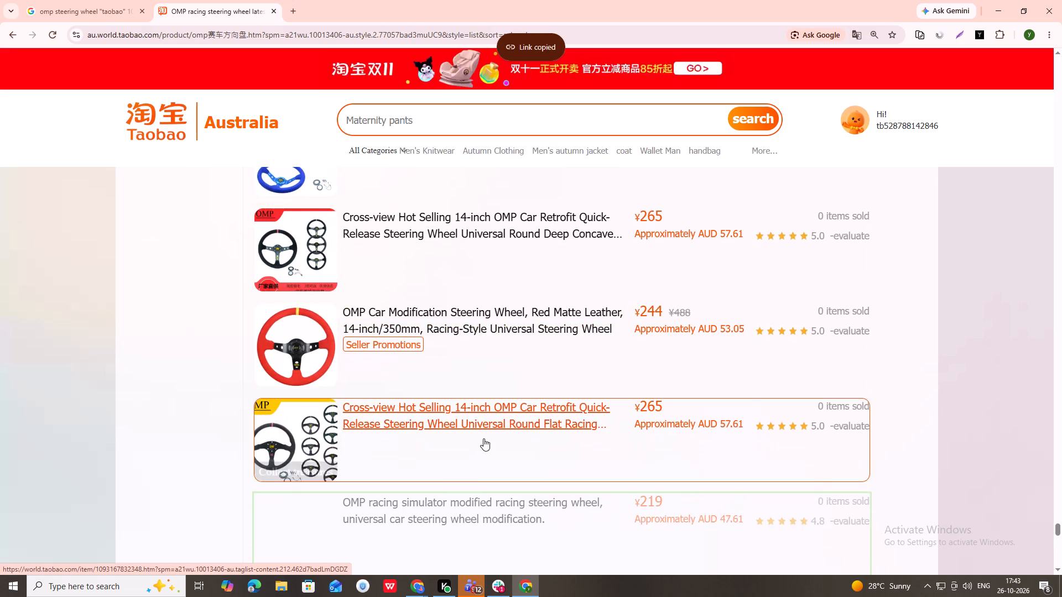
right_click(477, 366)
left_click(554, 475)
key("alt+Tab")
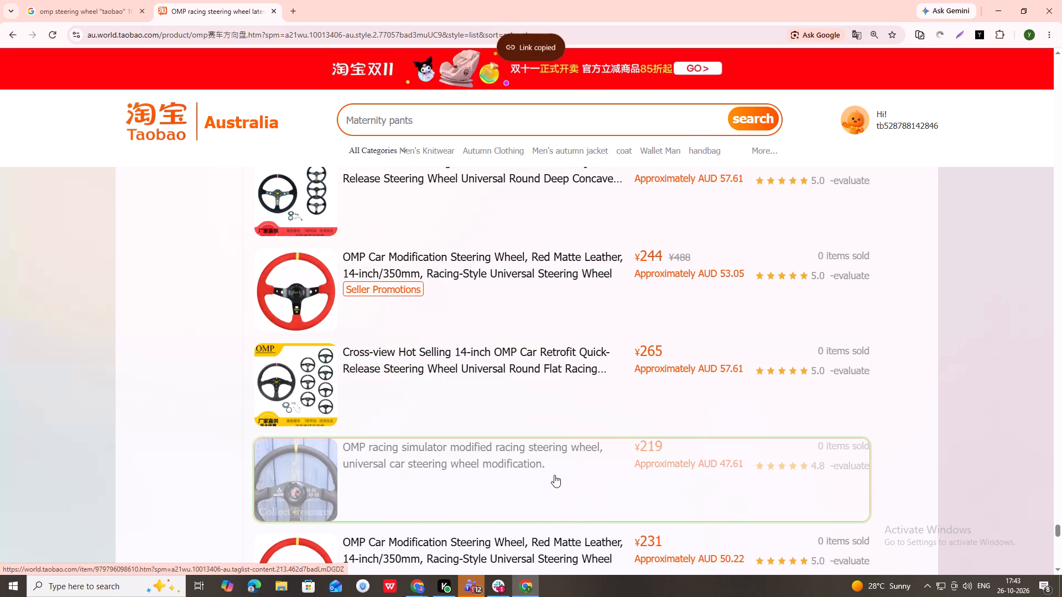
key("Down")
key("ctrl+v")
key("alt+Tab")
Record the link of the ¥231 OMP red matte leather 14-inch/350mm listing in Links row 220913 of Manual Detection Records.
scroll(377, 457, "down", 2)
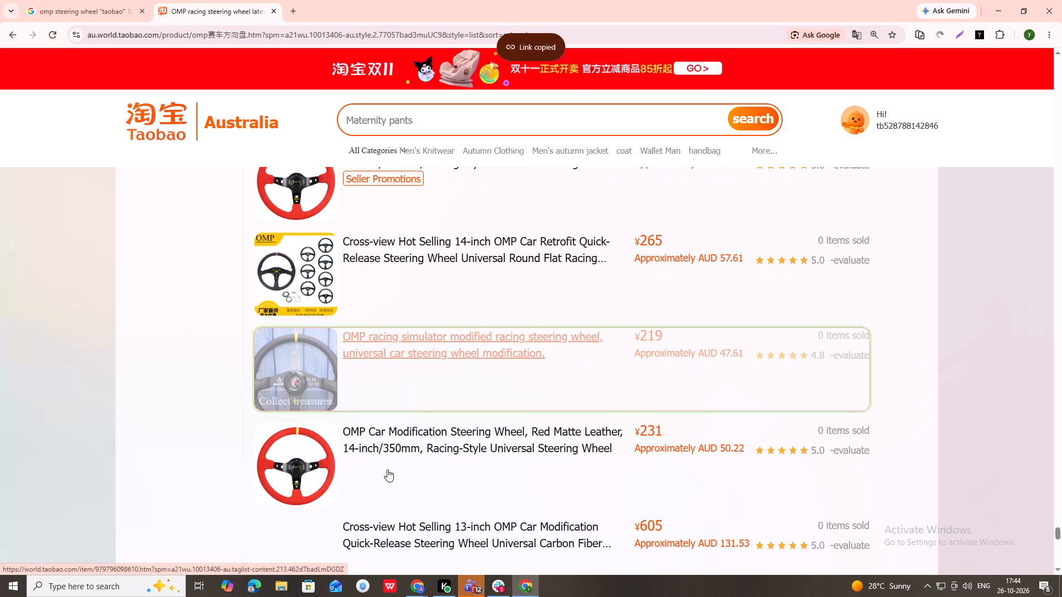
right_click(476, 441)
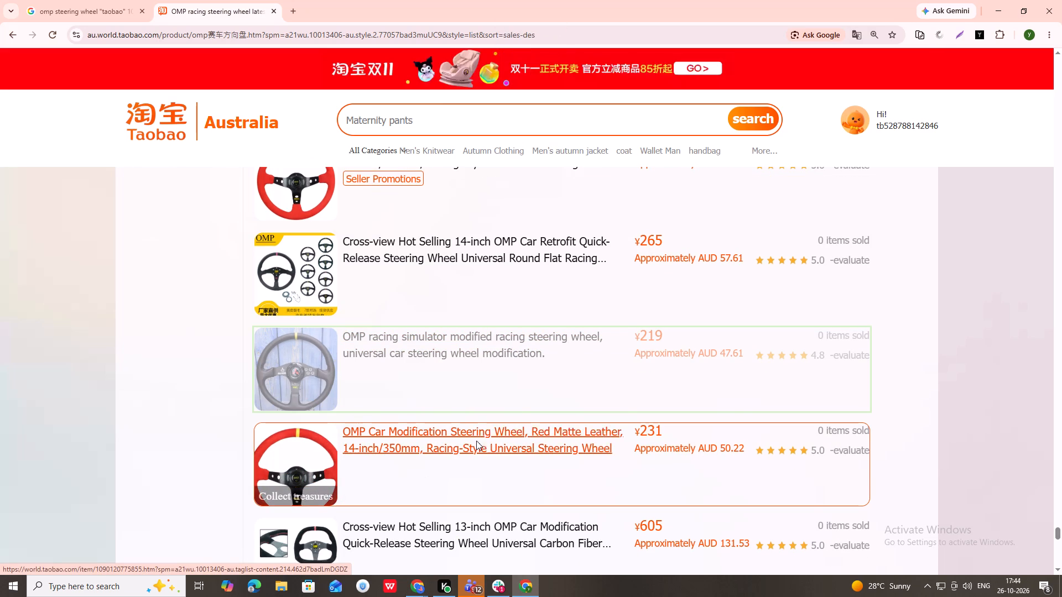
left_click(592, 378)
key("alt+Tab")
key("Down")
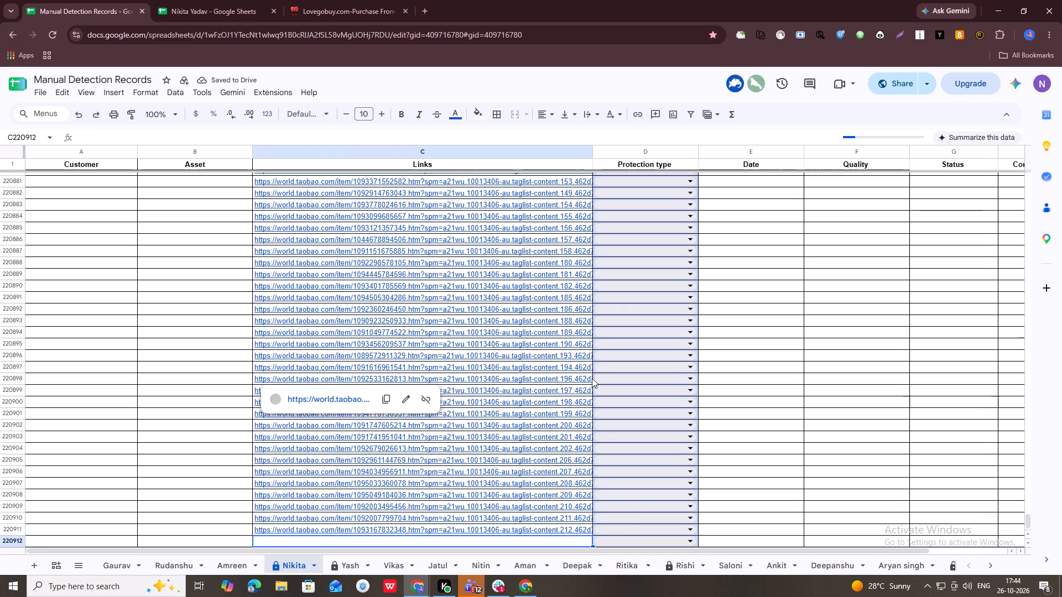
key("Down")
key("ctrl+v")
key("alt+Tab")
Record the link of the ¥605 cross-view 13-inch OMP carbon fiber listing above the ¥350 D-type wheel in Links row 220912.
scroll(358, 383, "down", 2)
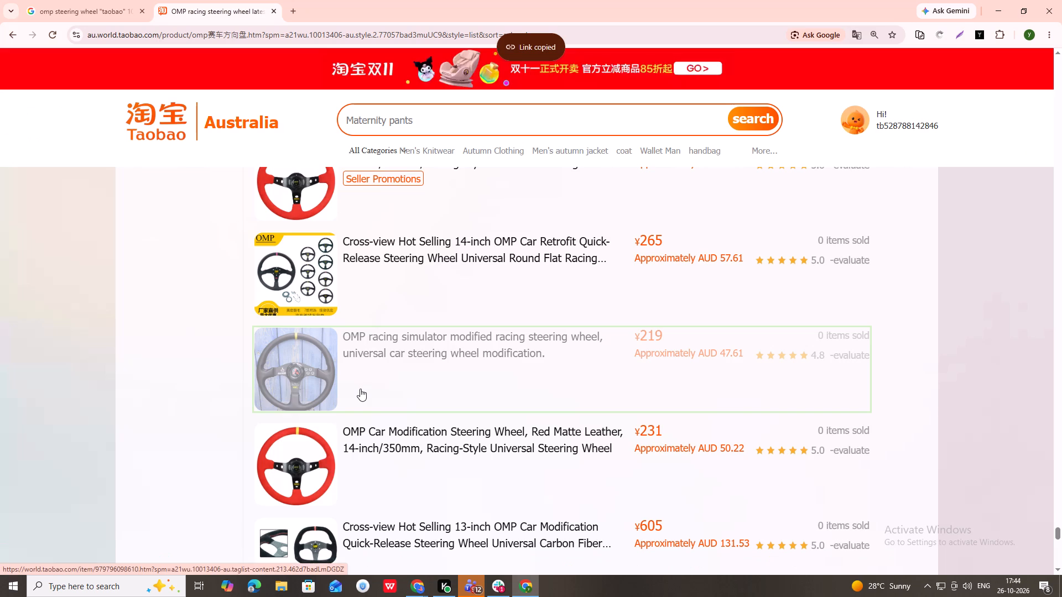
scroll(363, 431, "down", 1)
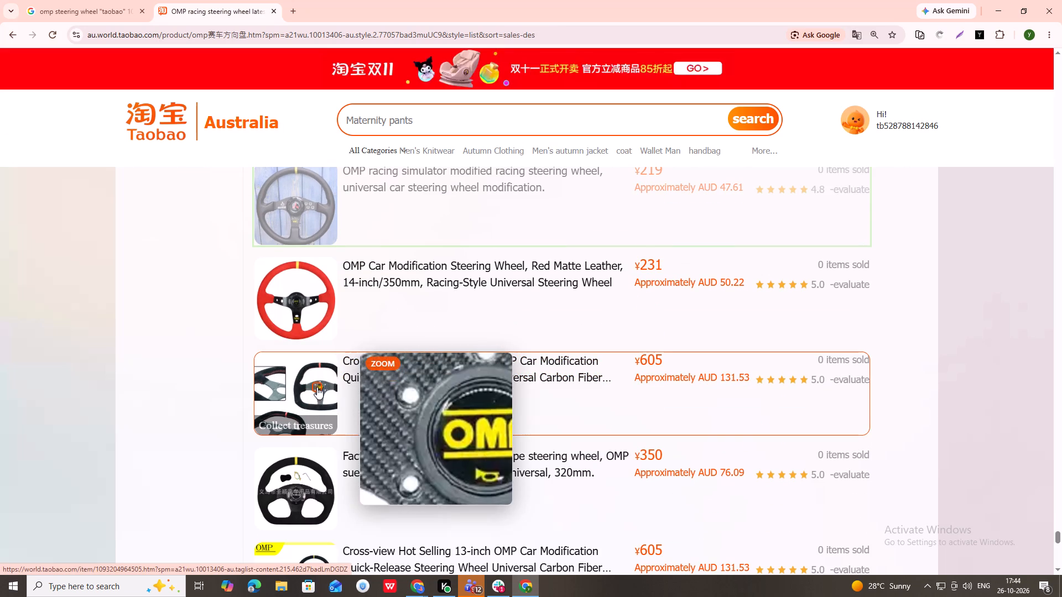
right_click(410, 375)
left_click(466, 494)
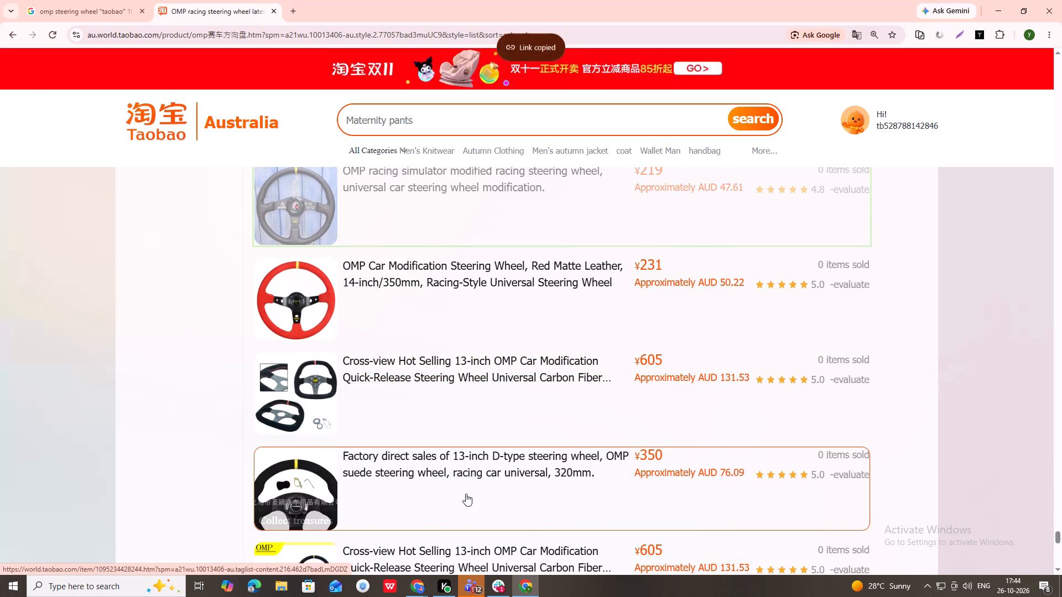
key("alt+Tab")
key("Up")
key("ctrl+v")
key("alt+Tab")
Record the link of the ¥605 cross-view 13-inch OMP carbon fiber listing below the ¥350 D-type wheel in Links row 220914.
scroll(394, 420, "down", 1)
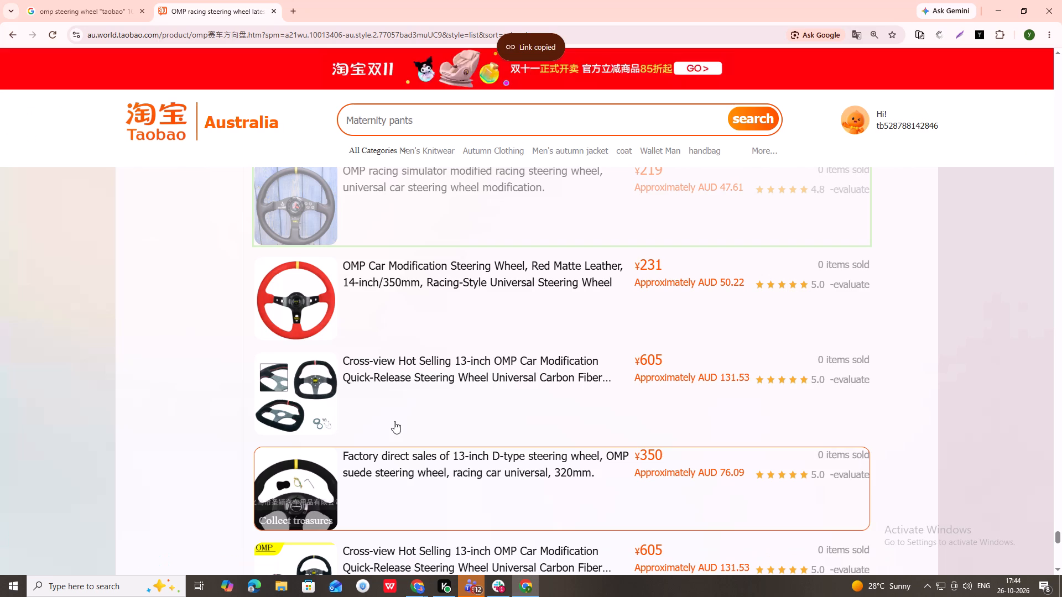
scroll(394, 421, "down", 2)
right_click(403, 401)
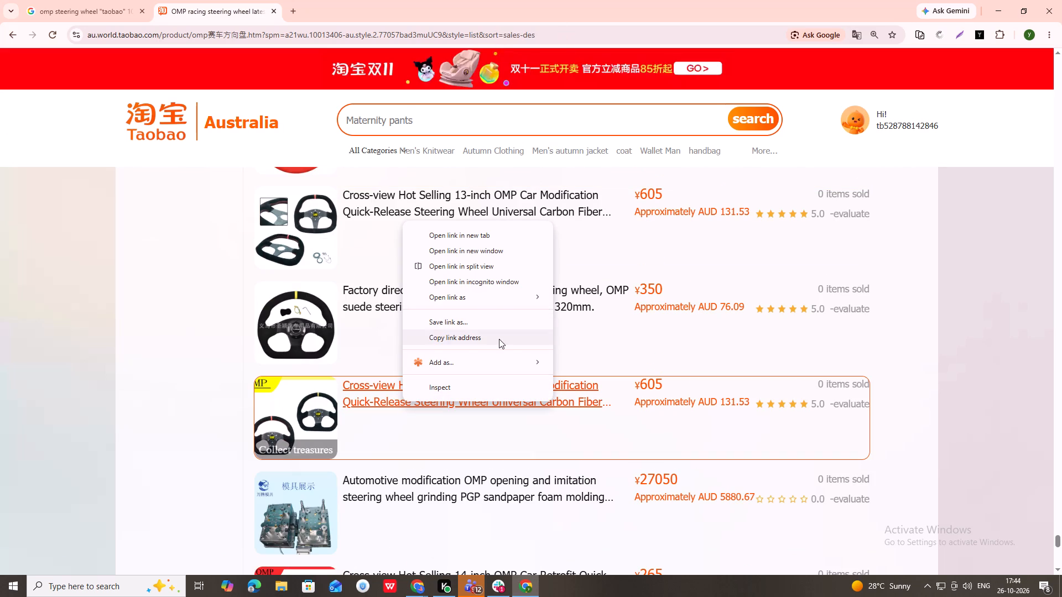
left_click(499, 339)
key("alt+Tab")
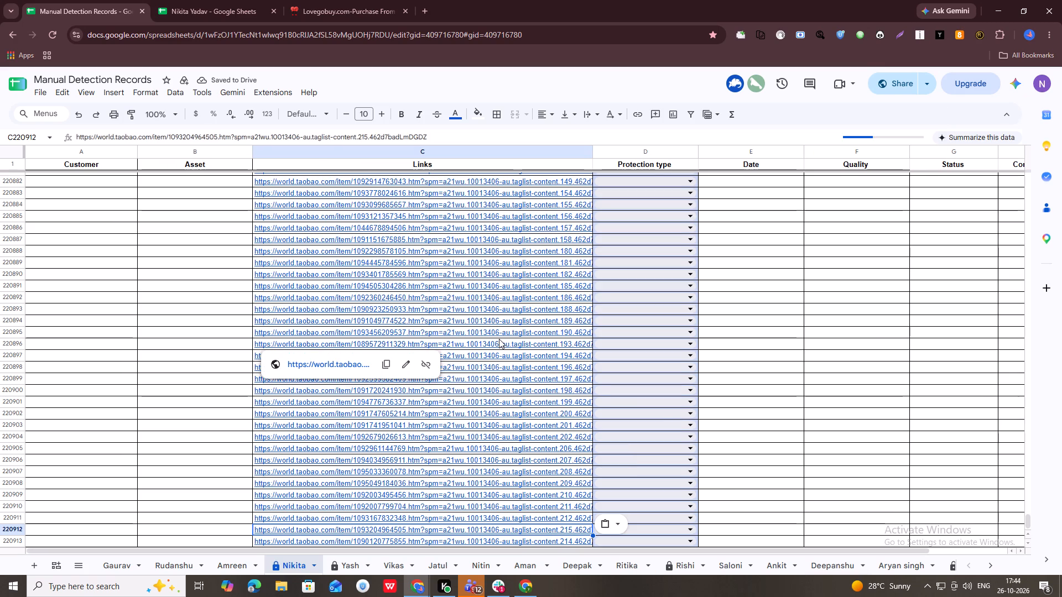
key("Down")
key("Down")
key("Down")
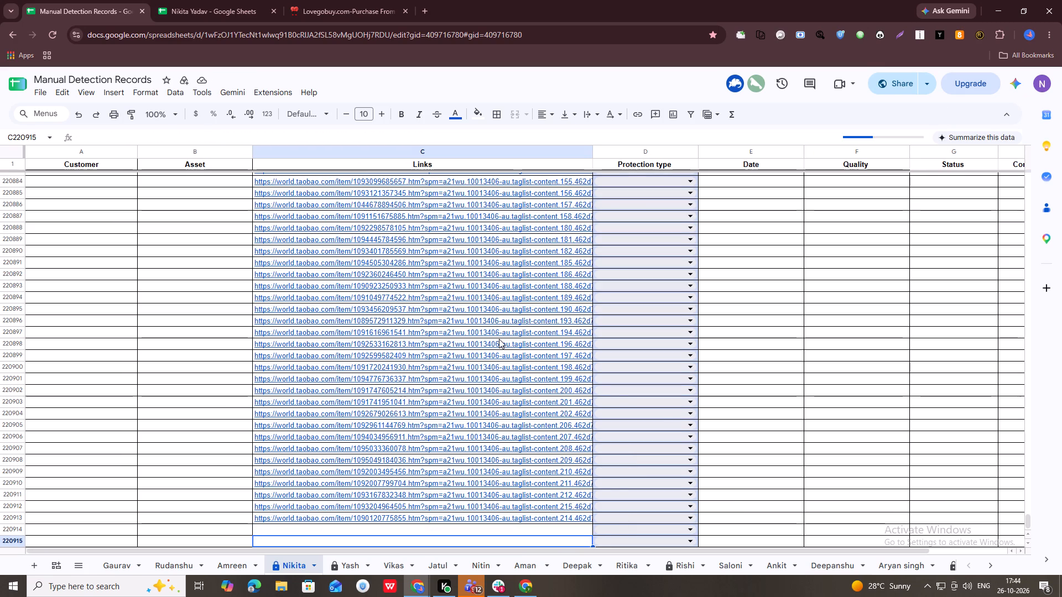
key("Up")
key("ctrl+v")
key("alt+Tab")
Record the link of the ¥265 cross-view 14-inch OMP round deep concave listing below the ¥27050 mold in Links row 220915.
scroll(492, 427, "down", 2)
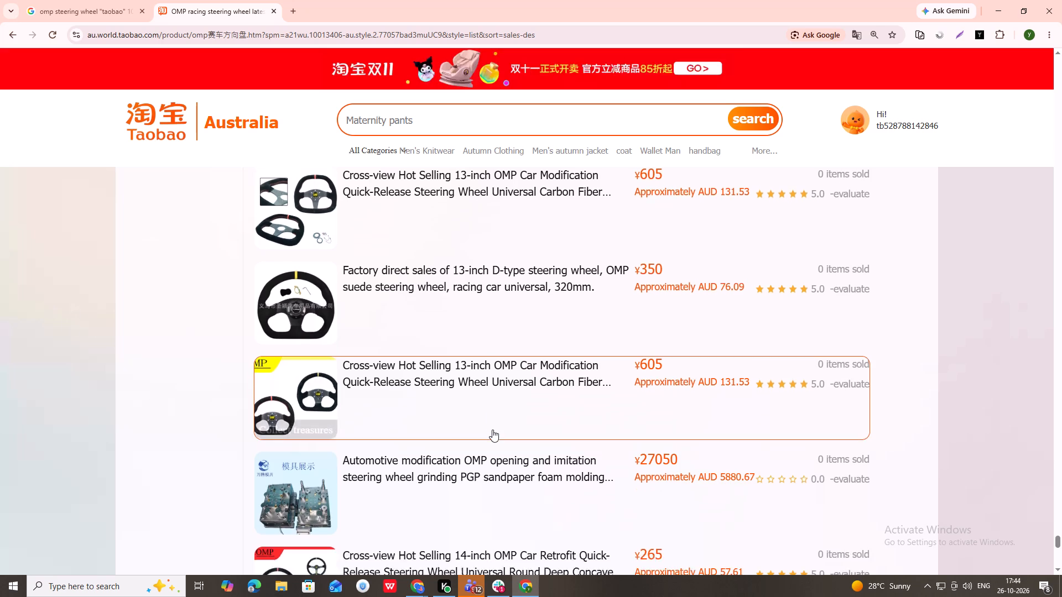
scroll(453, 428, "down", 1)
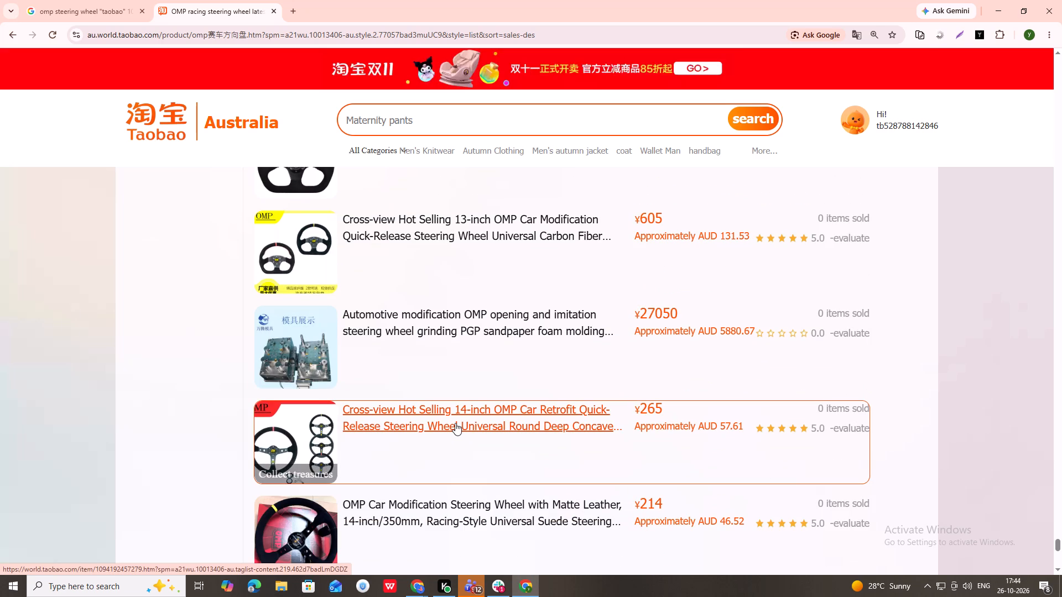
right_click(455, 423)
left_click(534, 364)
key("alt+Tab")
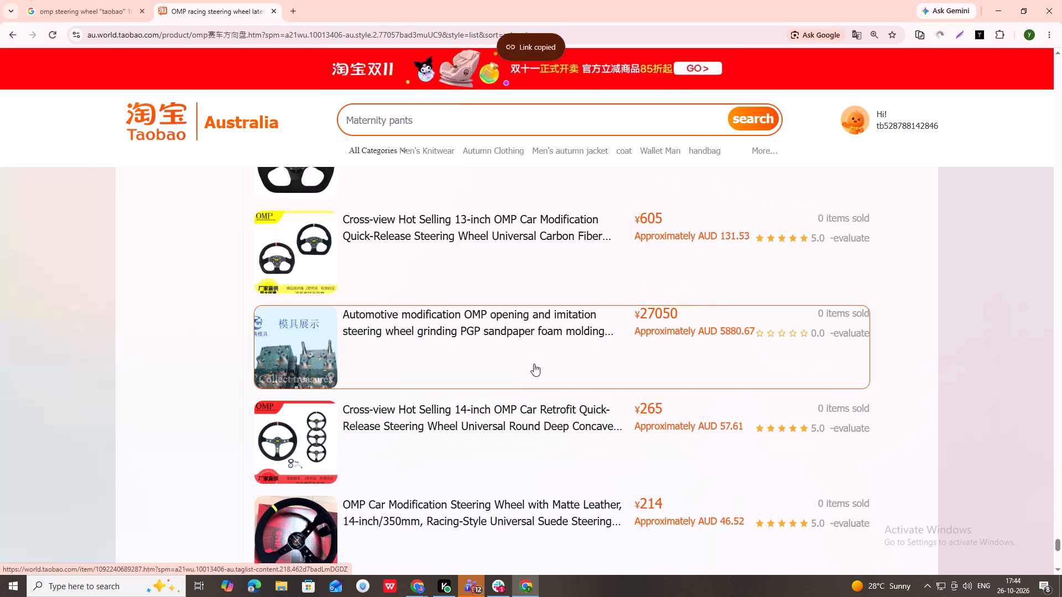
key("Down")
key("ctrl+v")
key("alt+Tab")
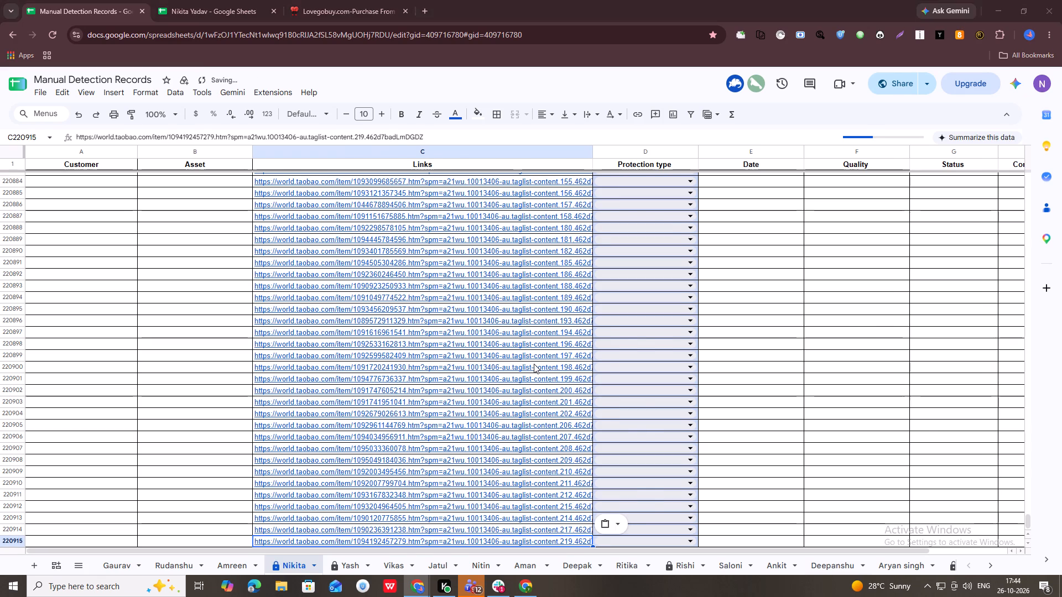
Record the link of the ¥214 OMP matte leather 14-inch/350mm suede listing in Links row 220916 of Manual Detection Records.
scroll(318, 543, "down", 1)
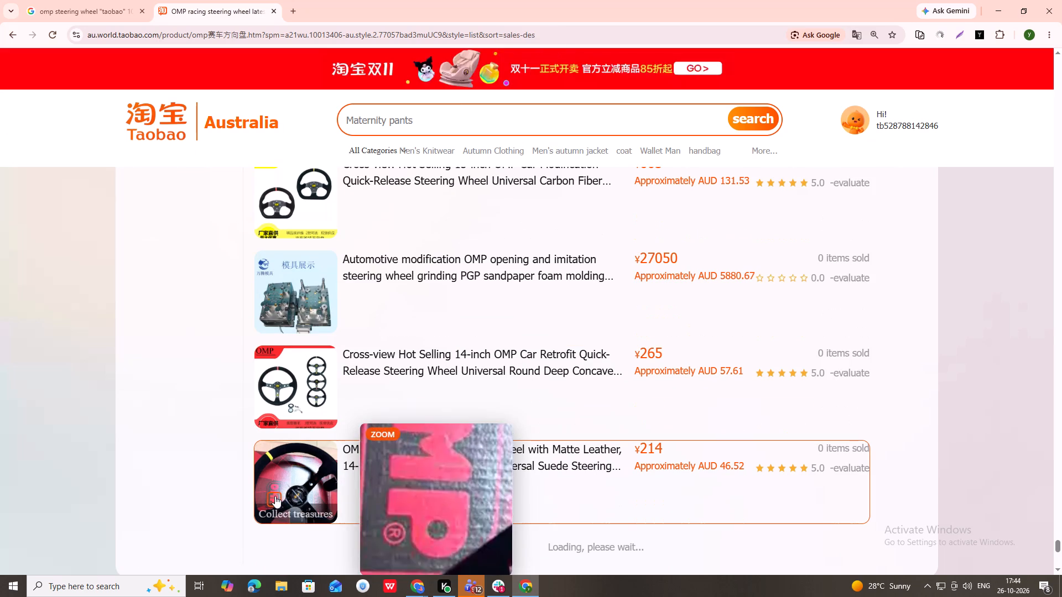
right_click(402, 472)
left_click(474, 412)
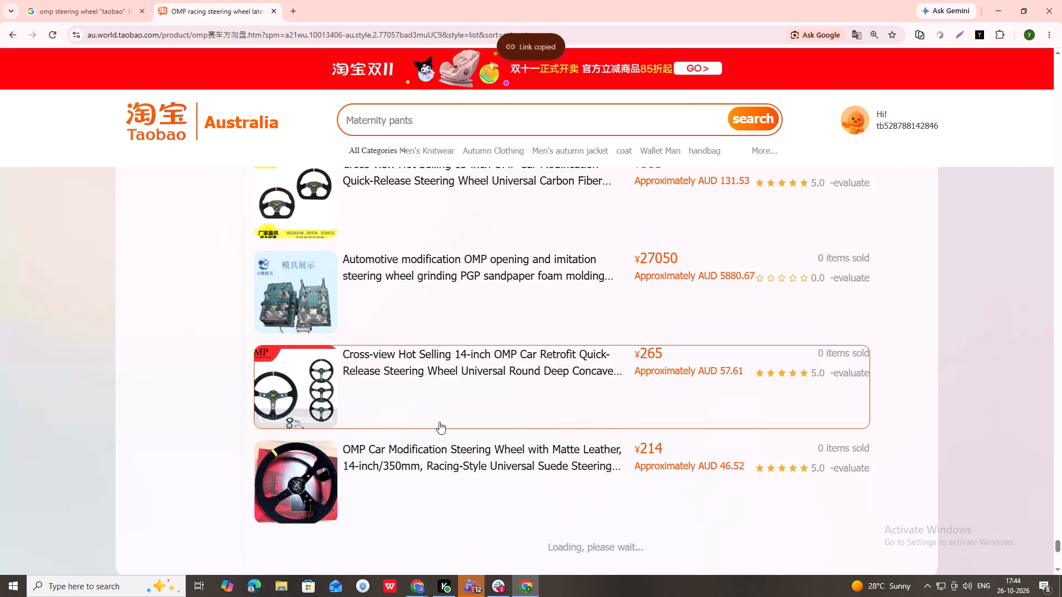
key("alt+Tab")
key("Down")
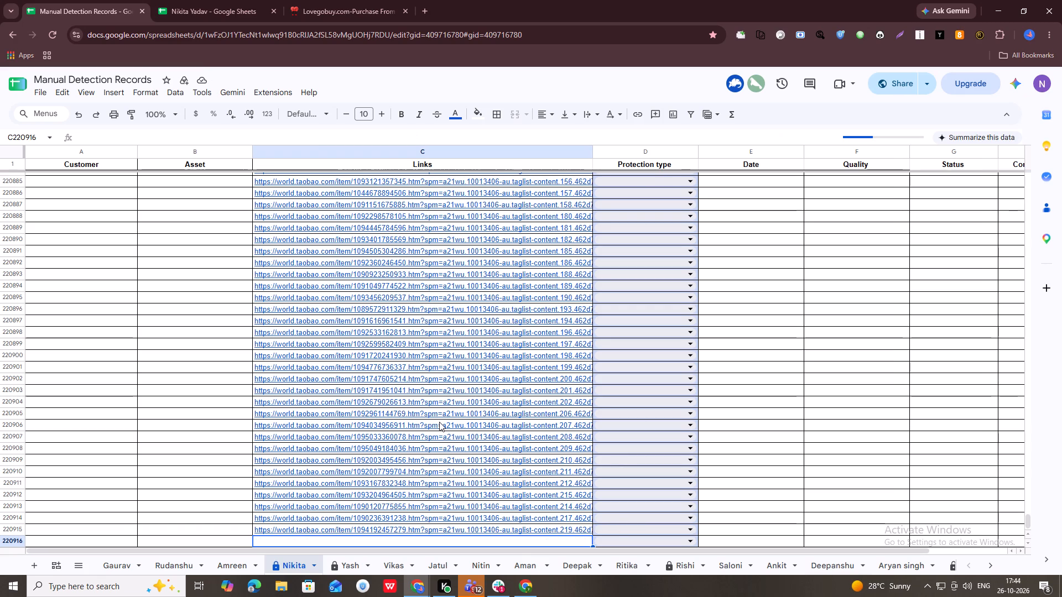
key("ctrl+v")
Select the whole block of recorded links in the Links column, from row 220844 to row 220916.
key("ctrl+space")
Return to the end of the Taobao OMP steering wheel listings and close that page.
key("alt+Tab")
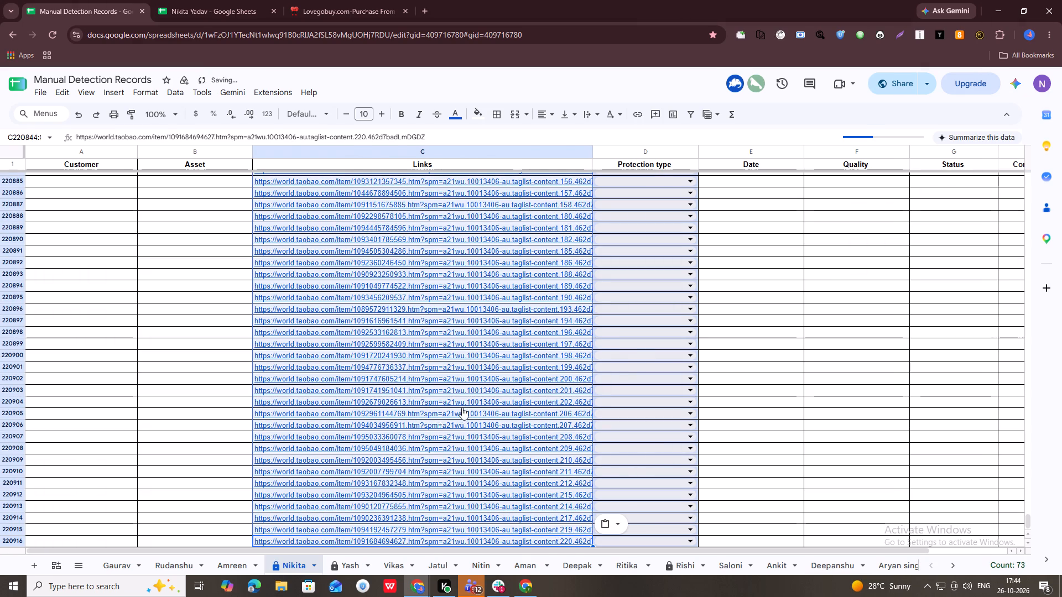
scroll(471, 400, "down", 1)
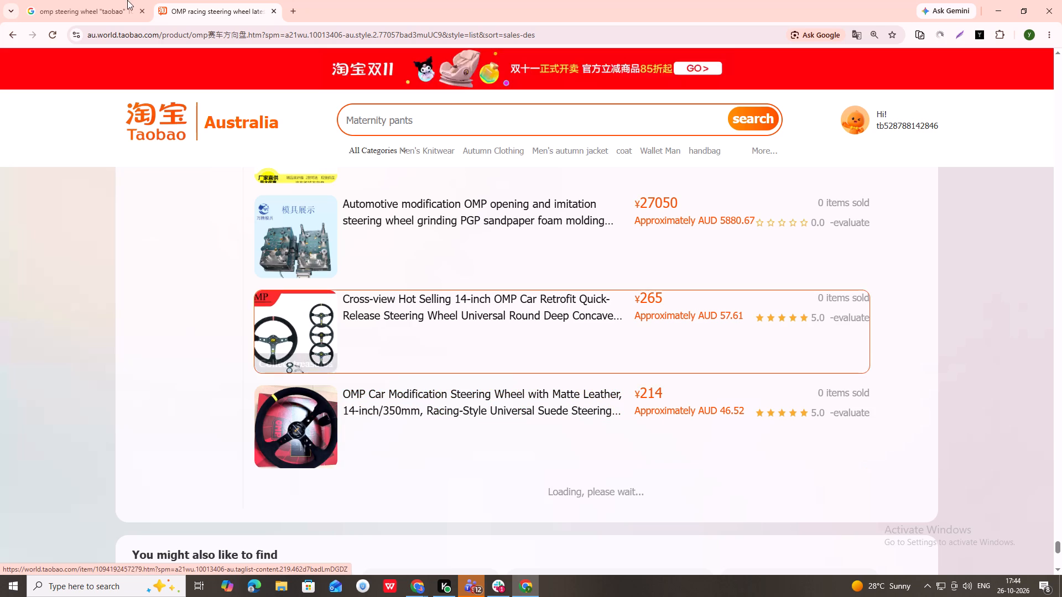
middle_click(171, 0)
Stop the running task in the RedPoints IPR Plugin's task configuration and close the plugin window.
left_click(943, 34)
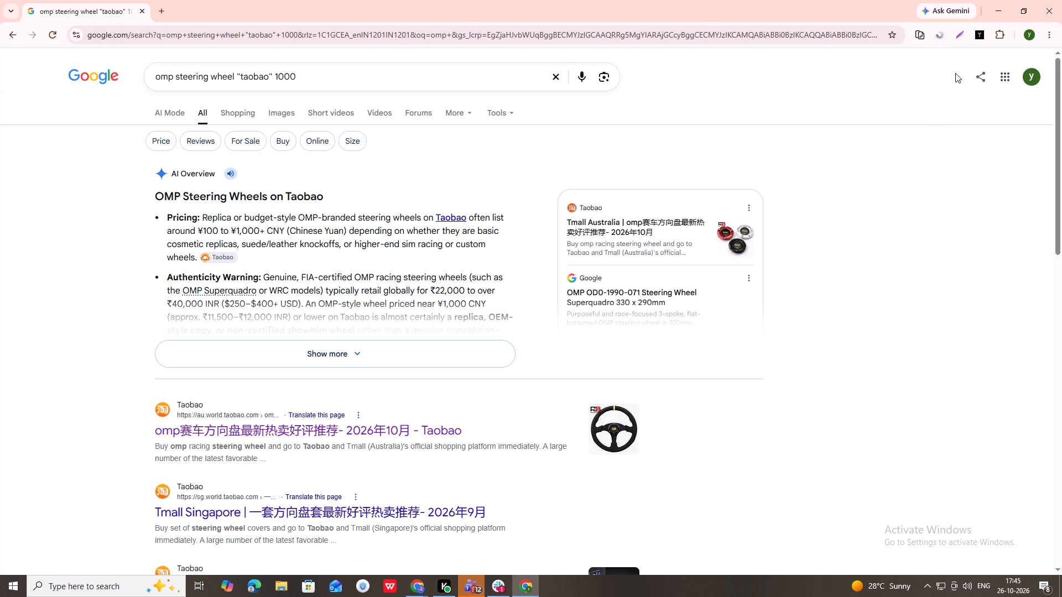
left_click(940, 32)
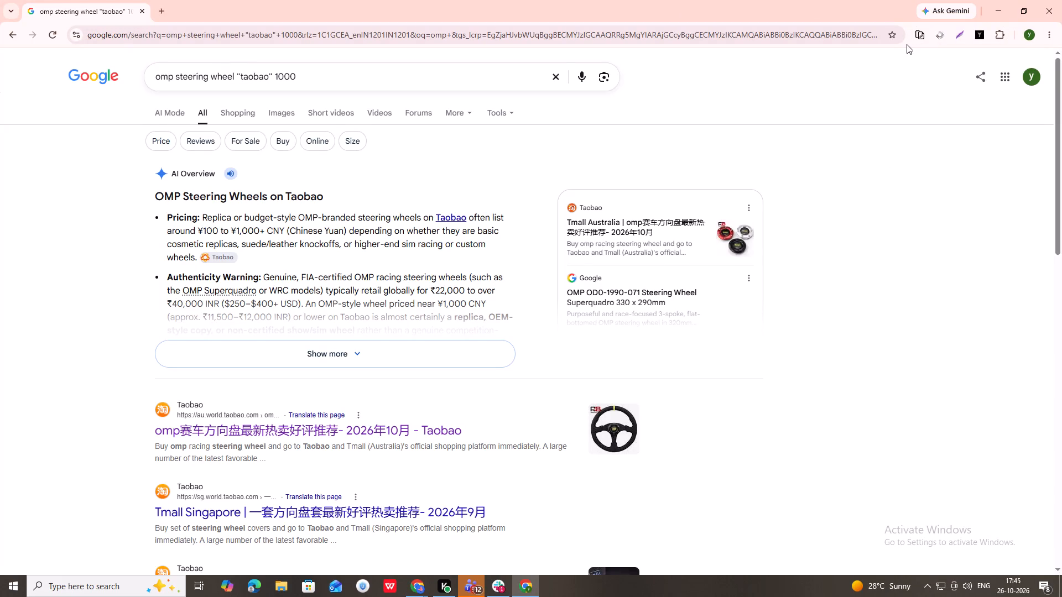
left_click(948, 36)
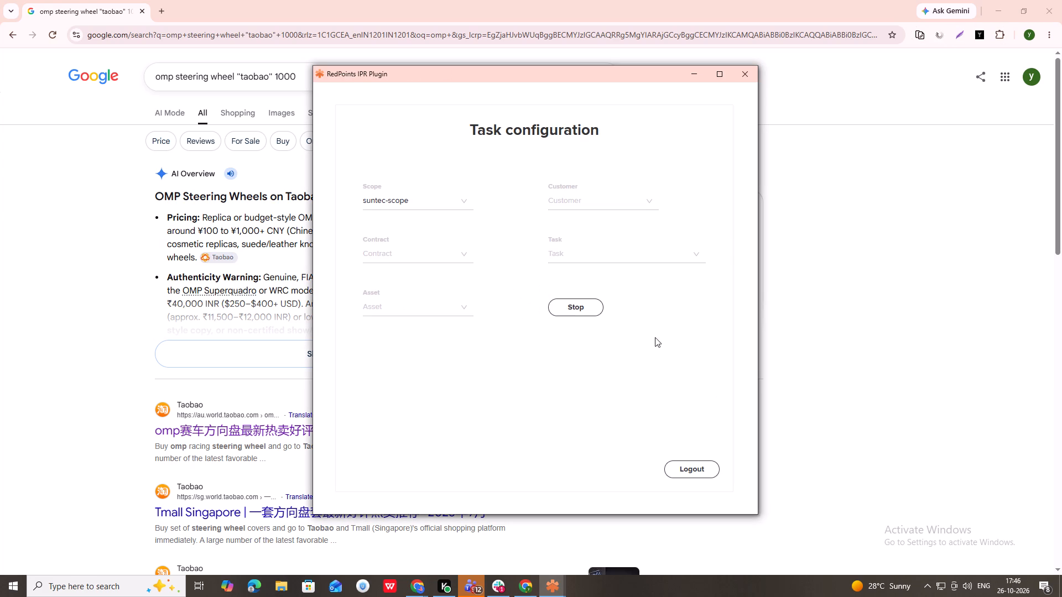
left_click(595, 314)
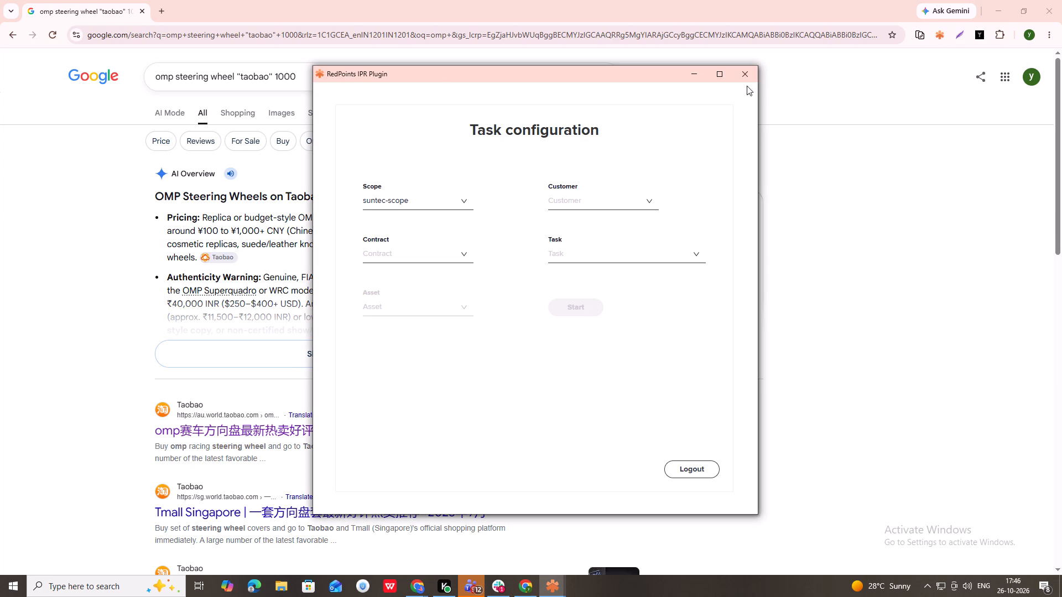
left_click(743, 80)
left_click(750, 76)
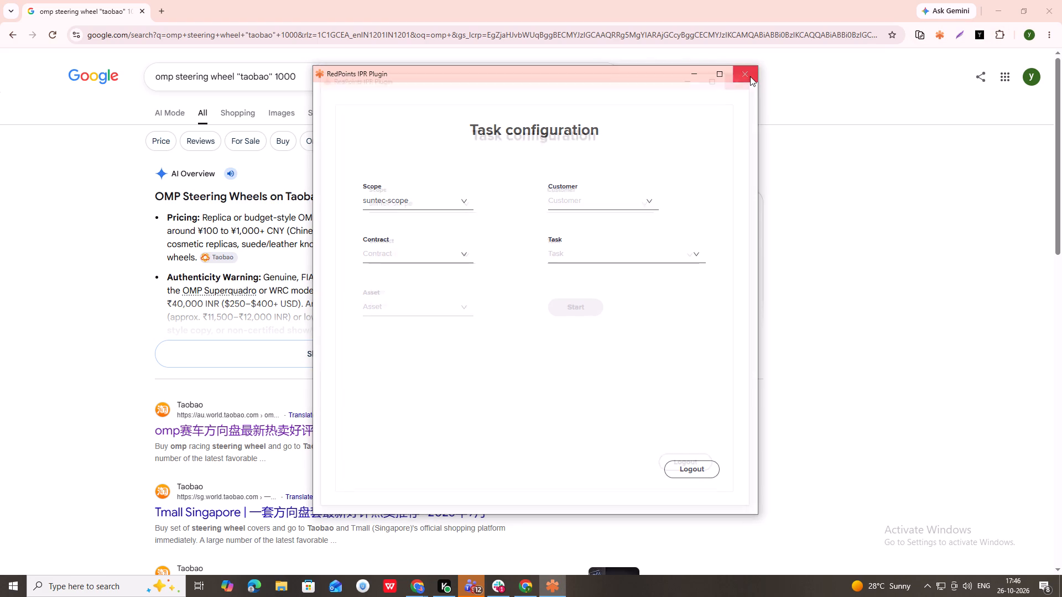
left_click(750, 76)
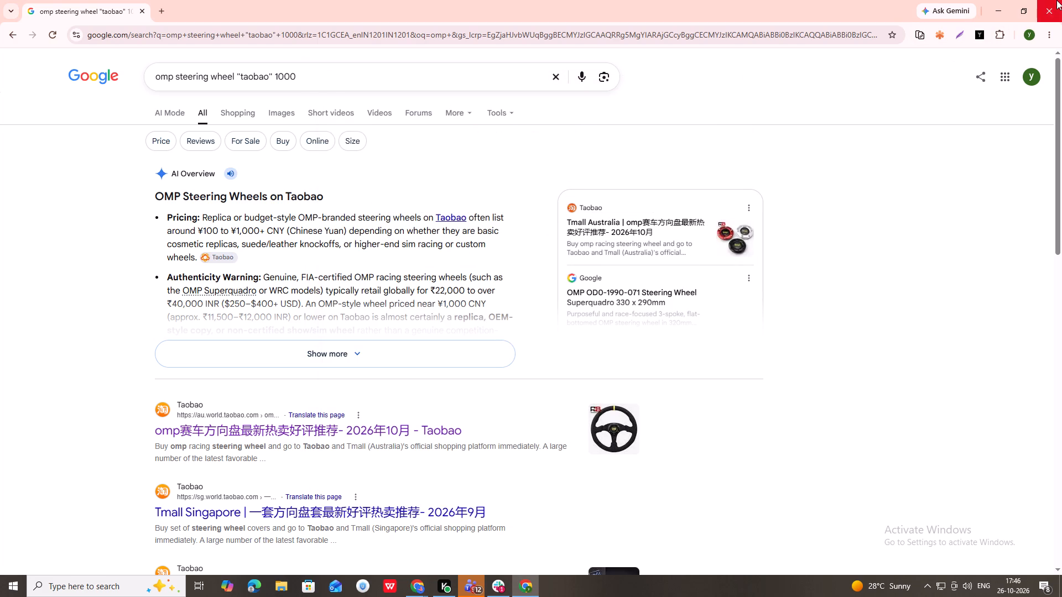
Close the Google search browser window and select the Links cell in row 220892 of Manual Detection Records.
left_click(1056, 0)
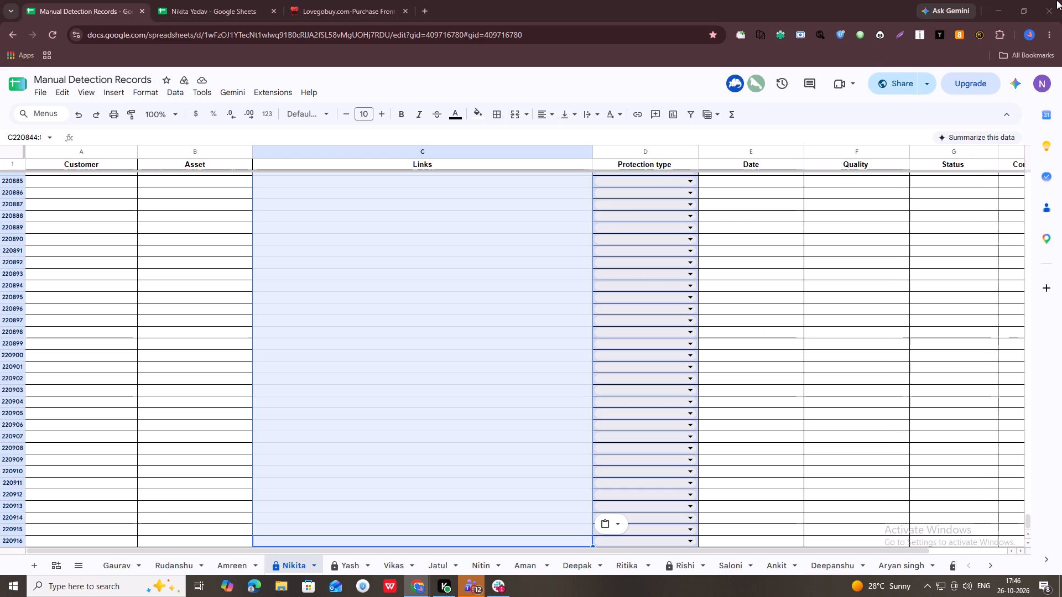
left_click(504, 269)
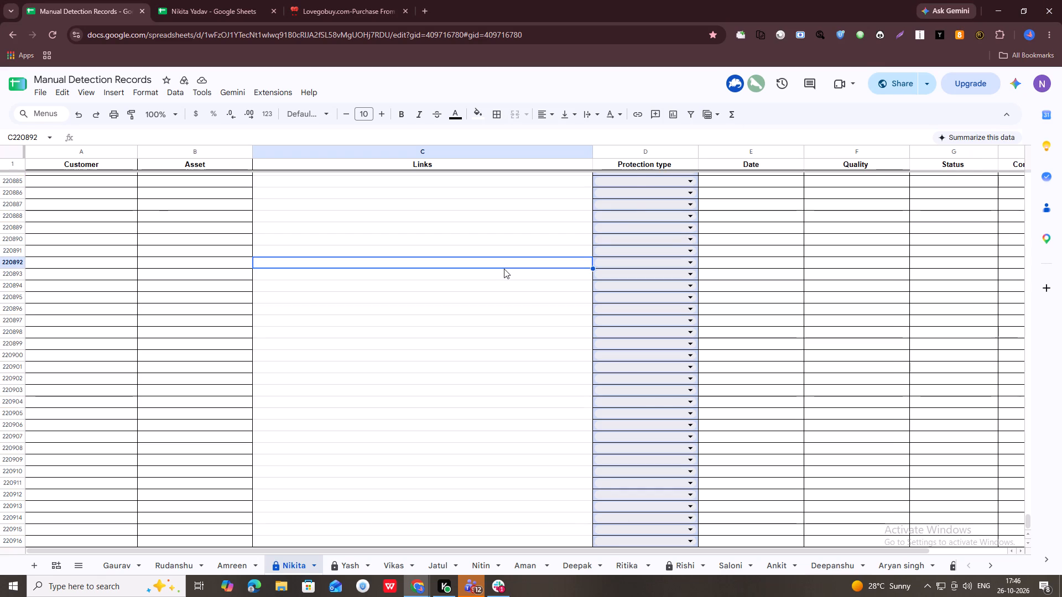